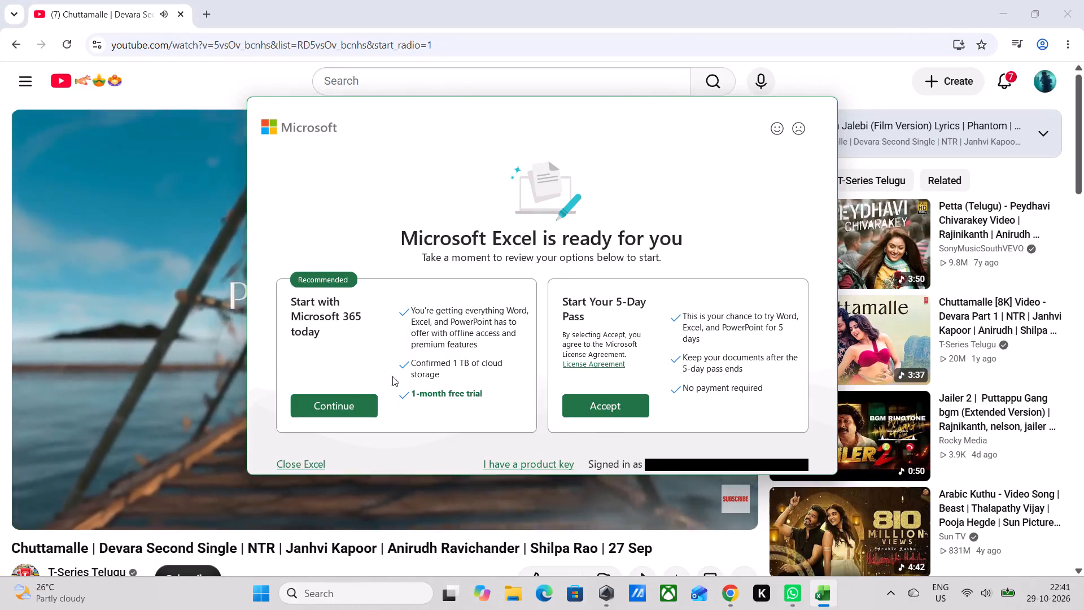
Choose the recommended Microsoft 365 option with the 1-month free trial to bring up its subscription plans.
click(351, 406)
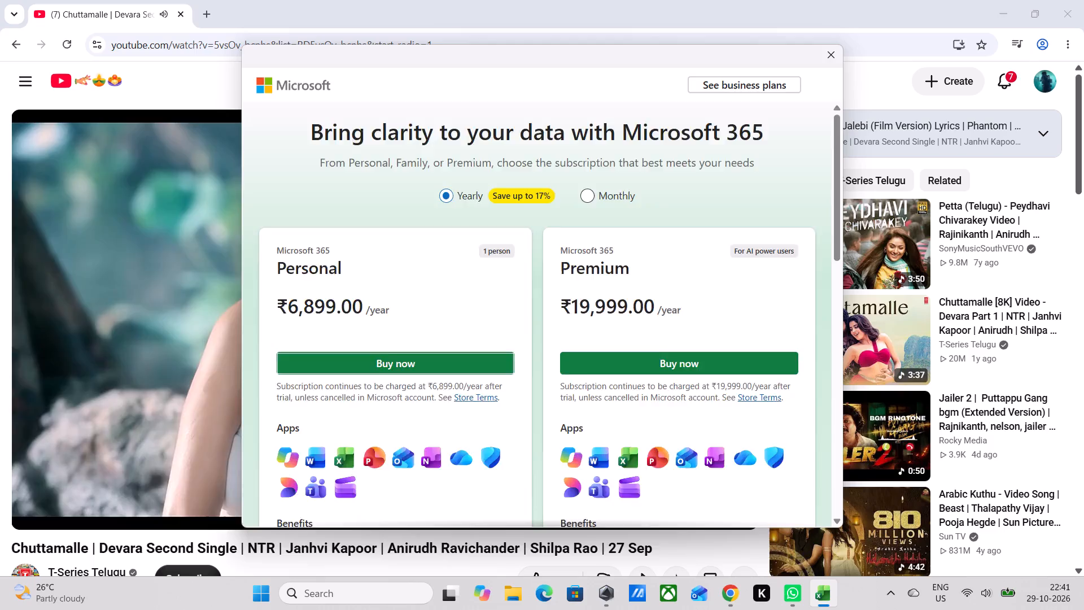
Look through the Microsoft 365 subscription plans and dismiss the offer without buying.
scroll(604, 307, down, 18)
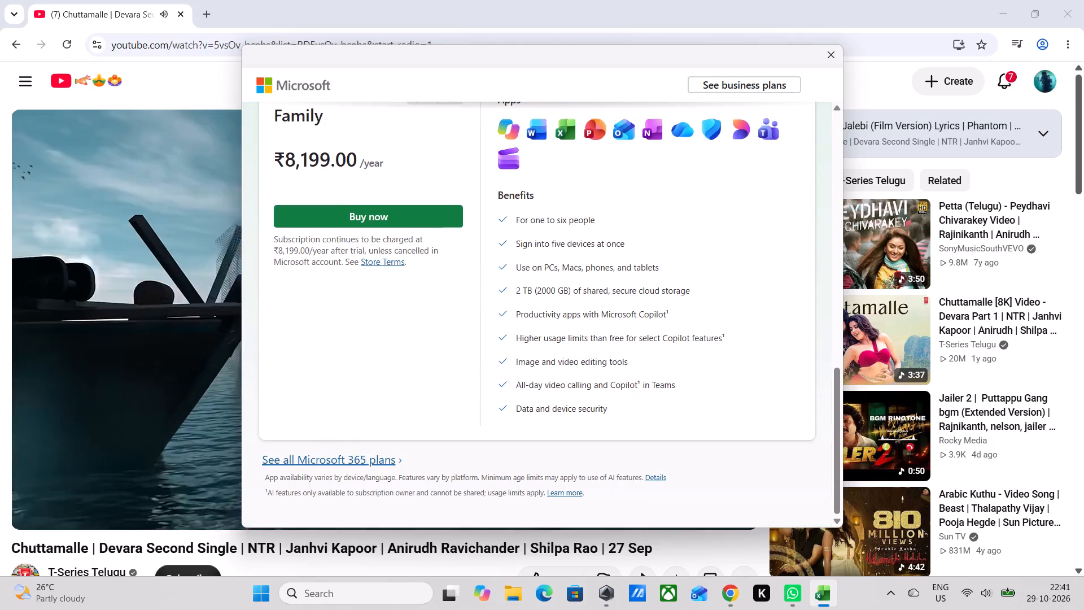
scroll(606, 307, up, 19)
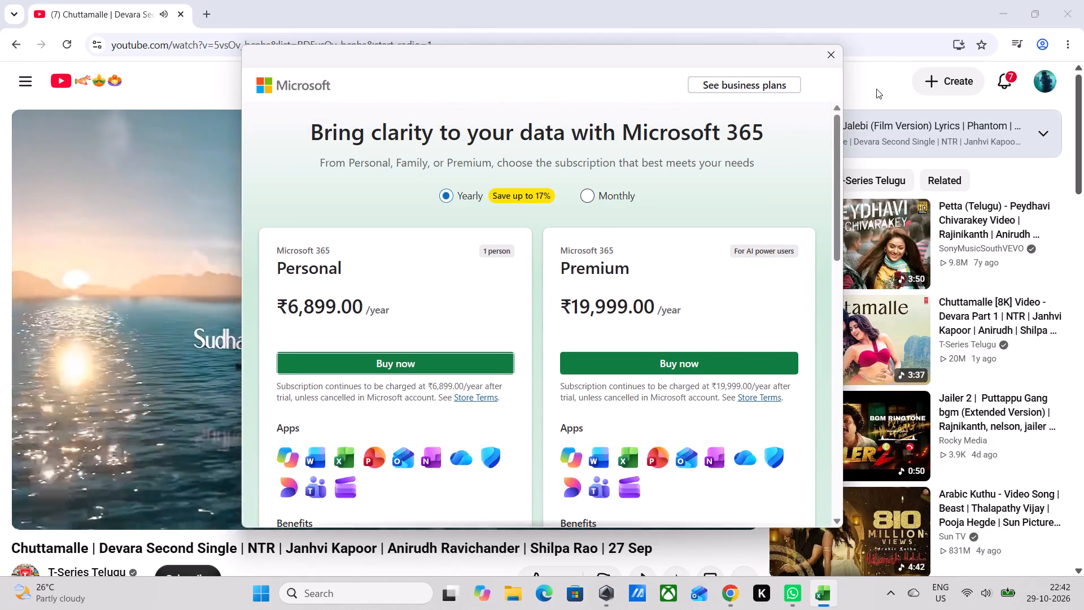
click(835, 58)
Accept the 5-Day Pass for Microsoft Excel.
scroll(719, 291, down, 5)
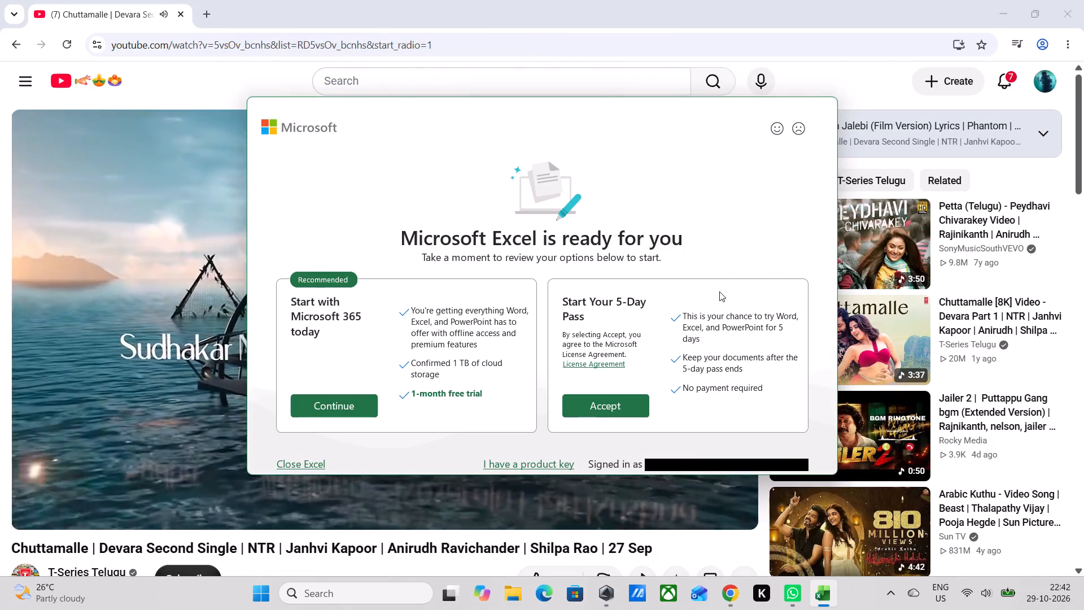
scroll(719, 292, down, 4)
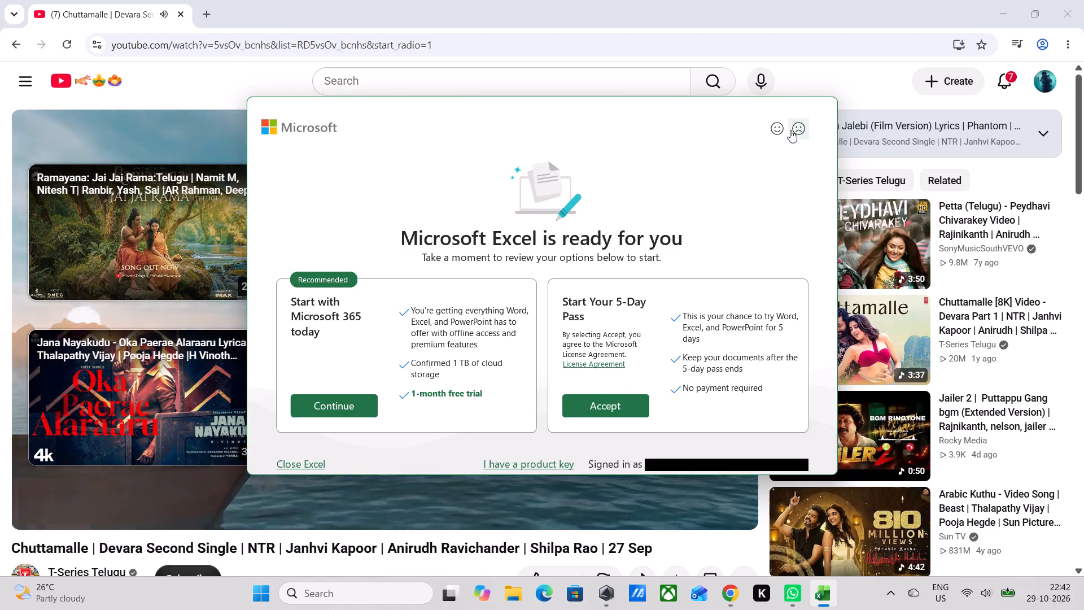
click(580, 406)
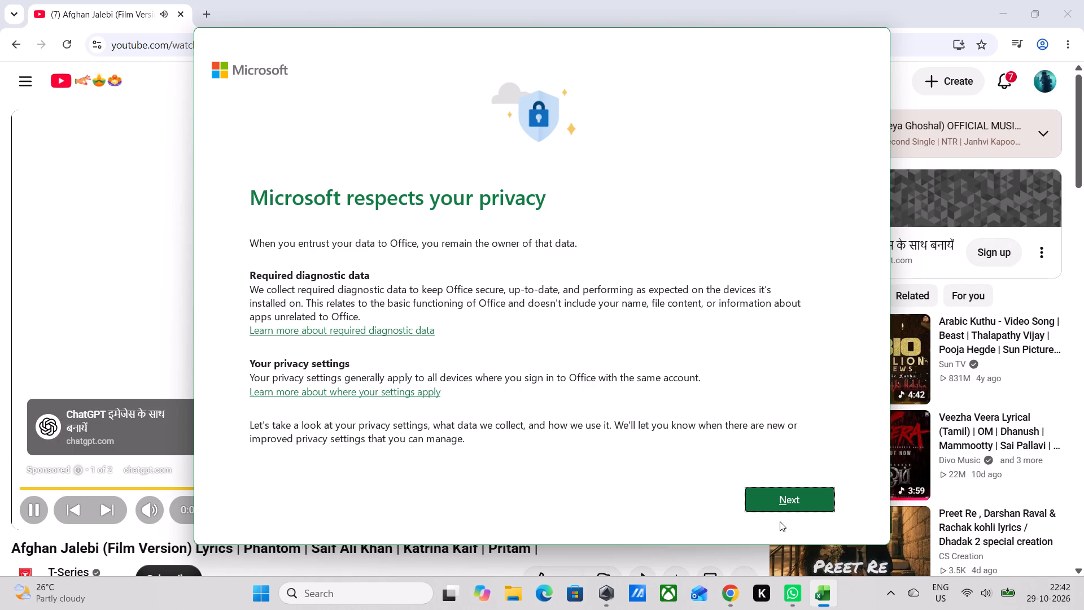
Complete the privacy setup, choosing to send optional data and personalize offers.
click(791, 503)
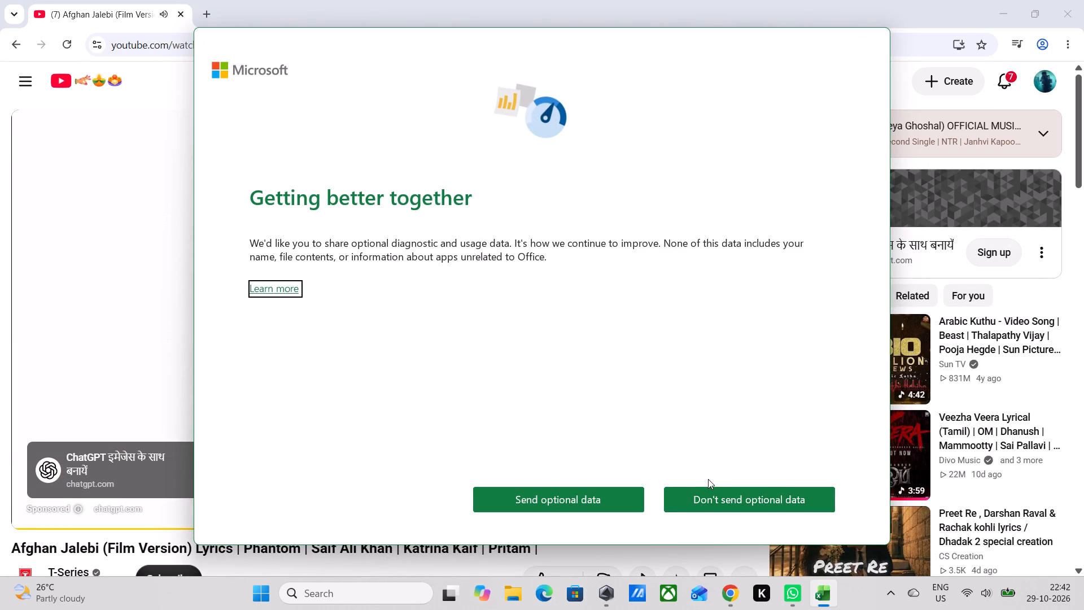
click(632, 490)
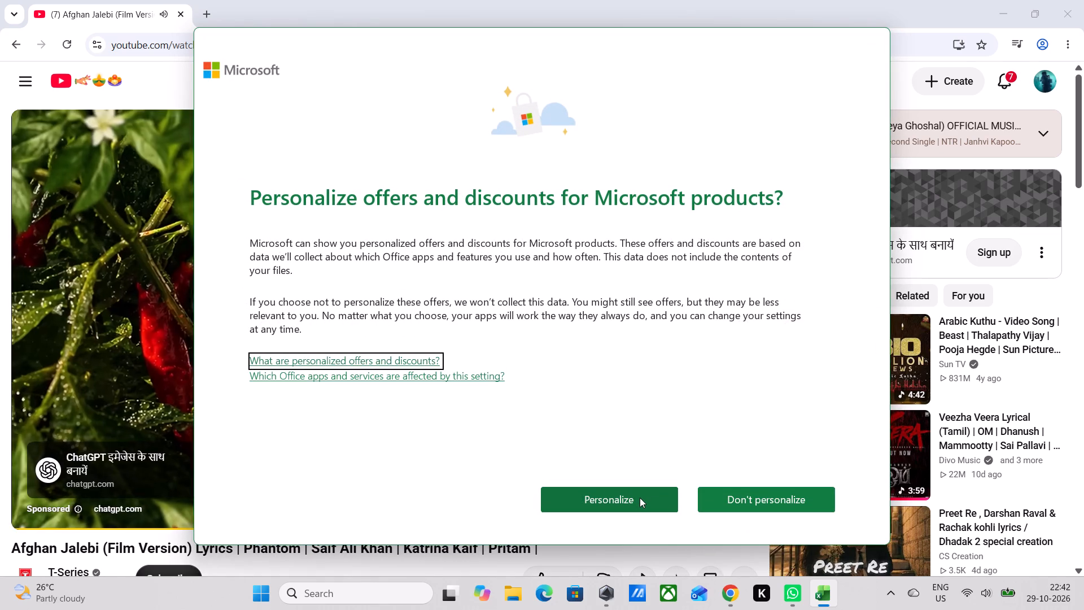
click(640, 498)
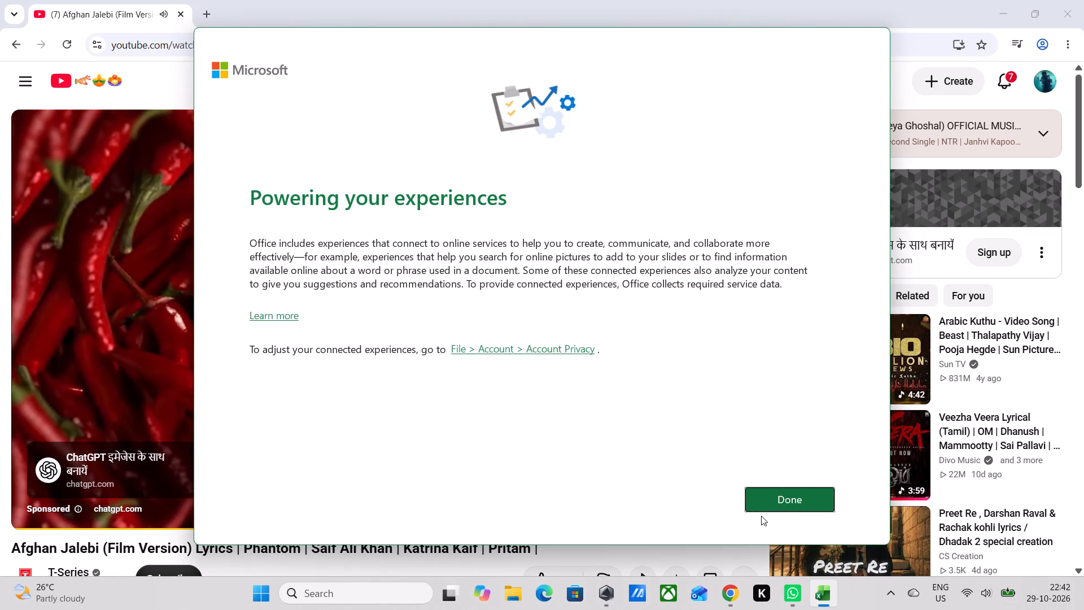
click(784, 502)
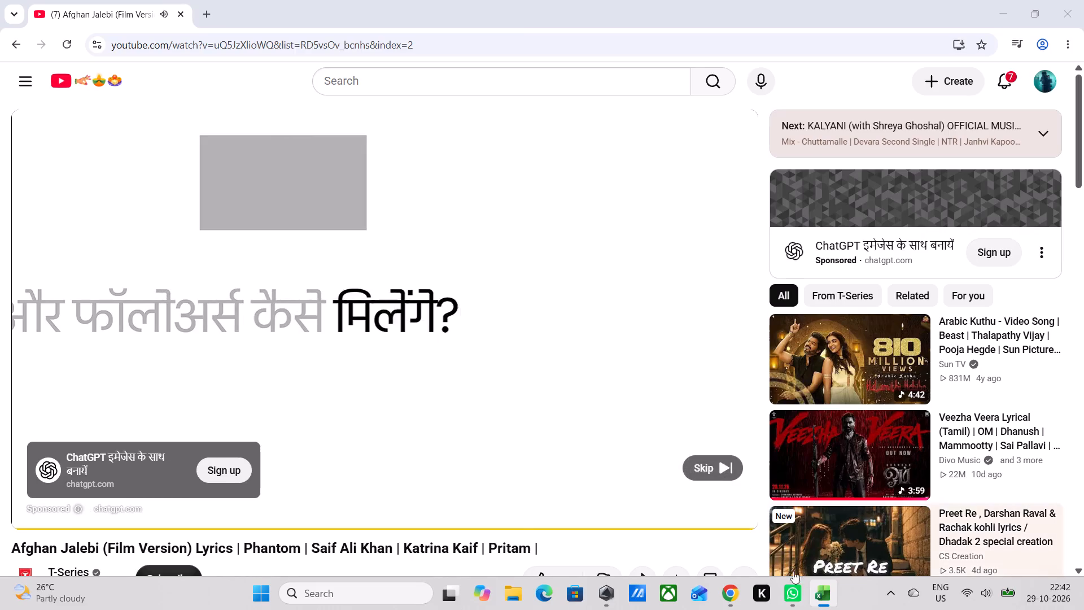
Bring up the STEPCONE 2027 ALL EVENTS workbook and enable editing.
click(814, 542)
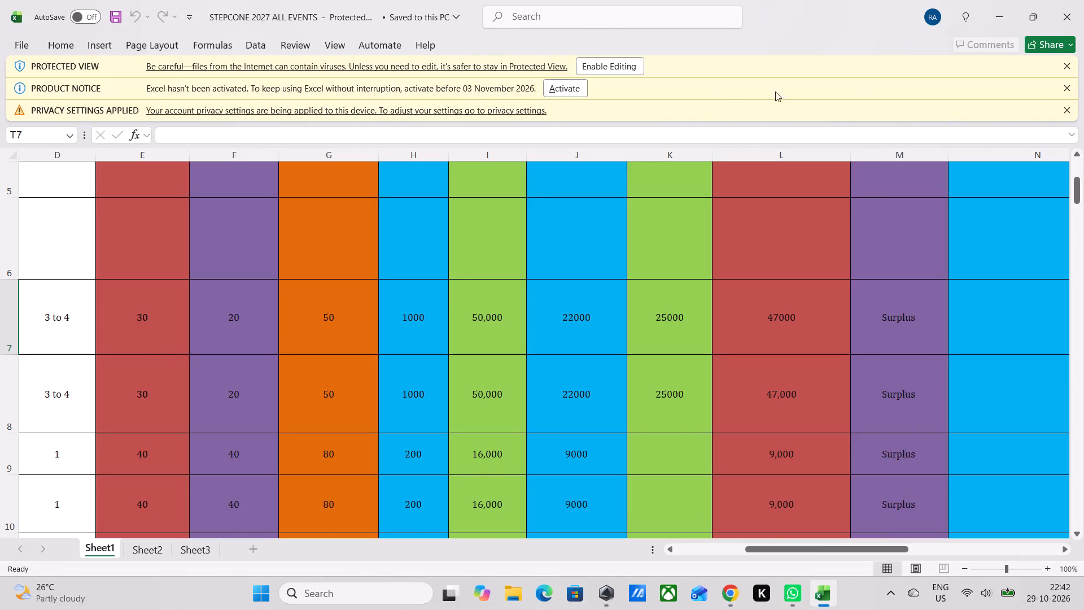
click(626, 64)
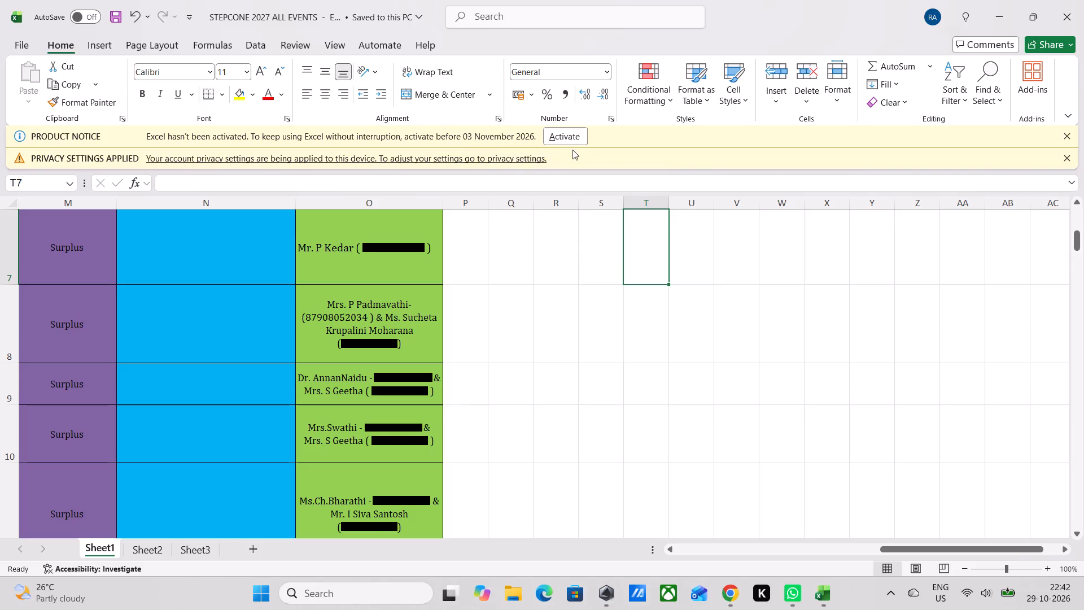
Dismiss the product activation and privacy settings notices above the worksheet.
click(1069, 136)
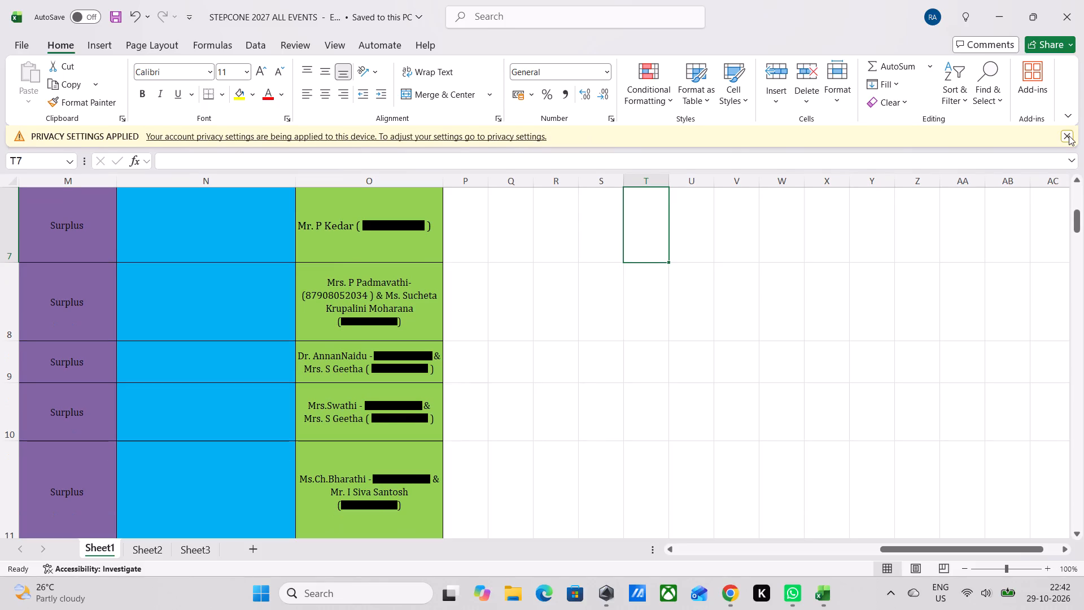
click(1069, 136)
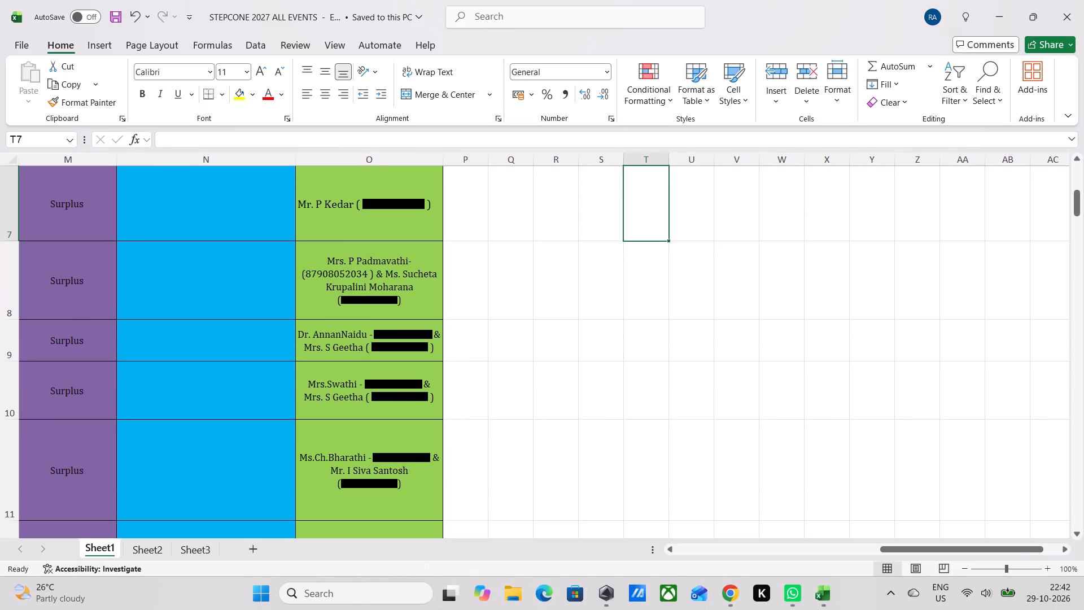
Examine the event table in Sheet1 from its first column and header row, including the event names and targets.
drag(888, 546, 783, 533)
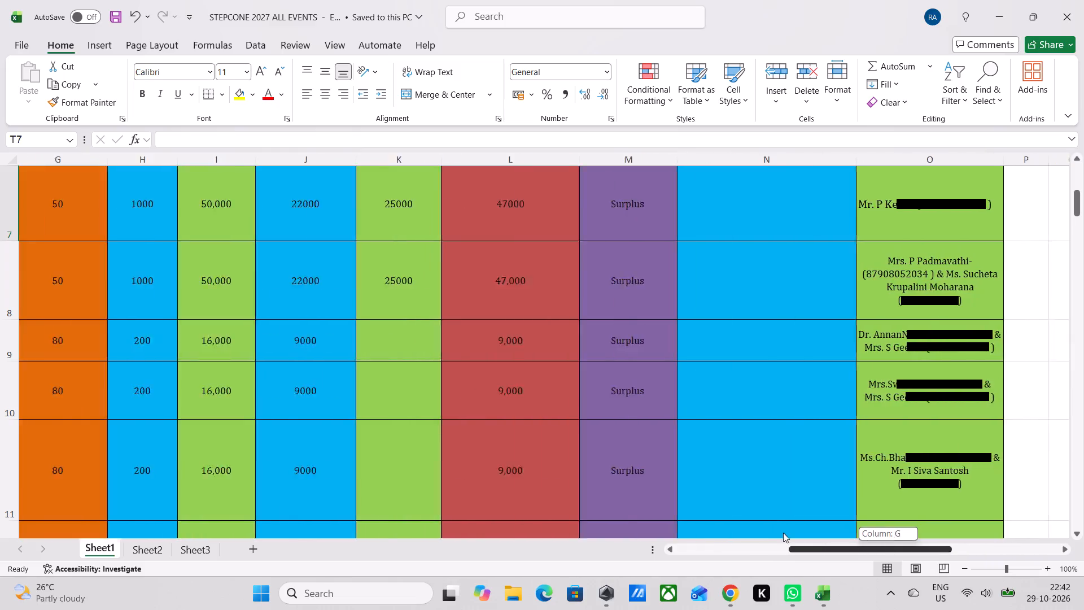
drag(783, 533, 668, 508)
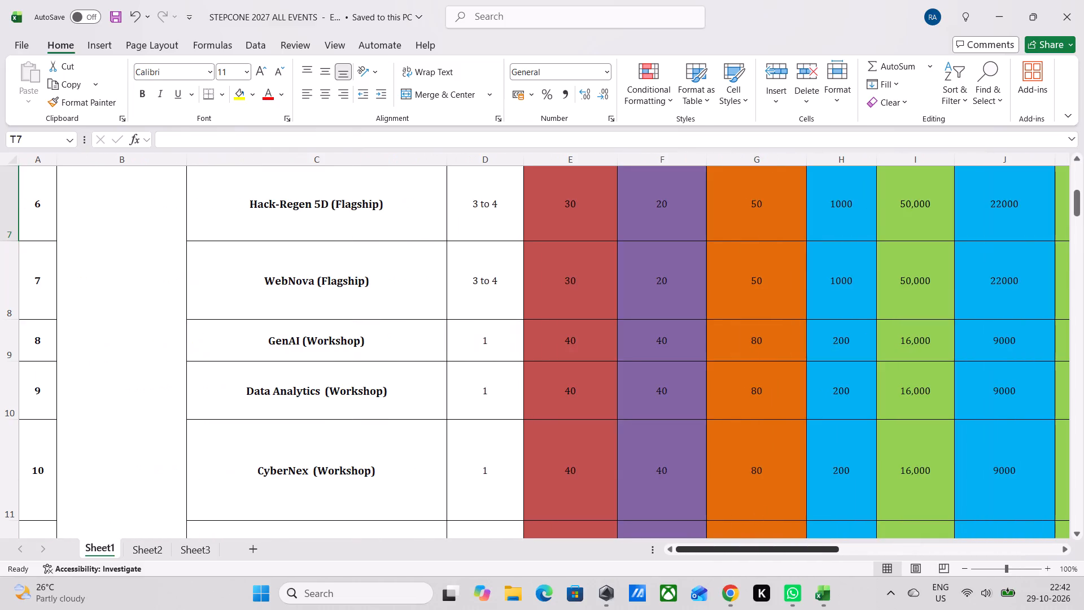
scroll(646, 444, up, 11)
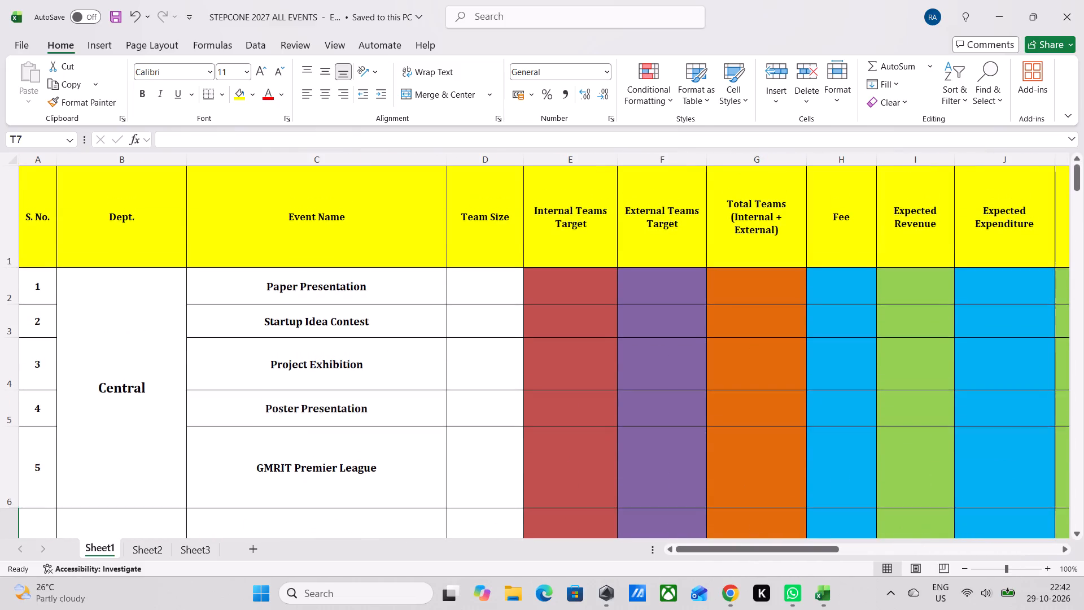
scroll(648, 448, down, 2)
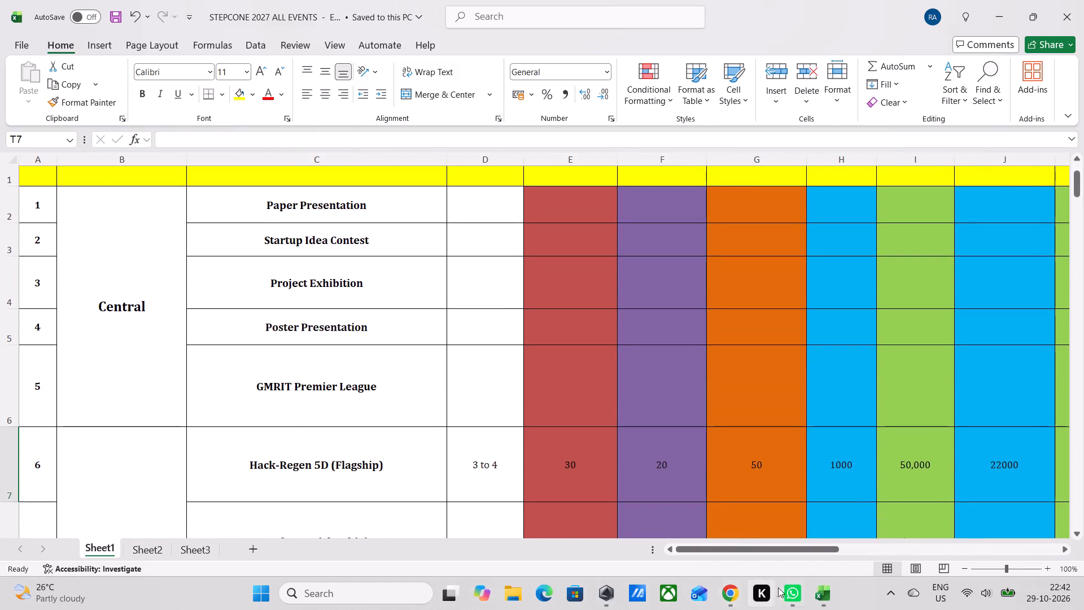
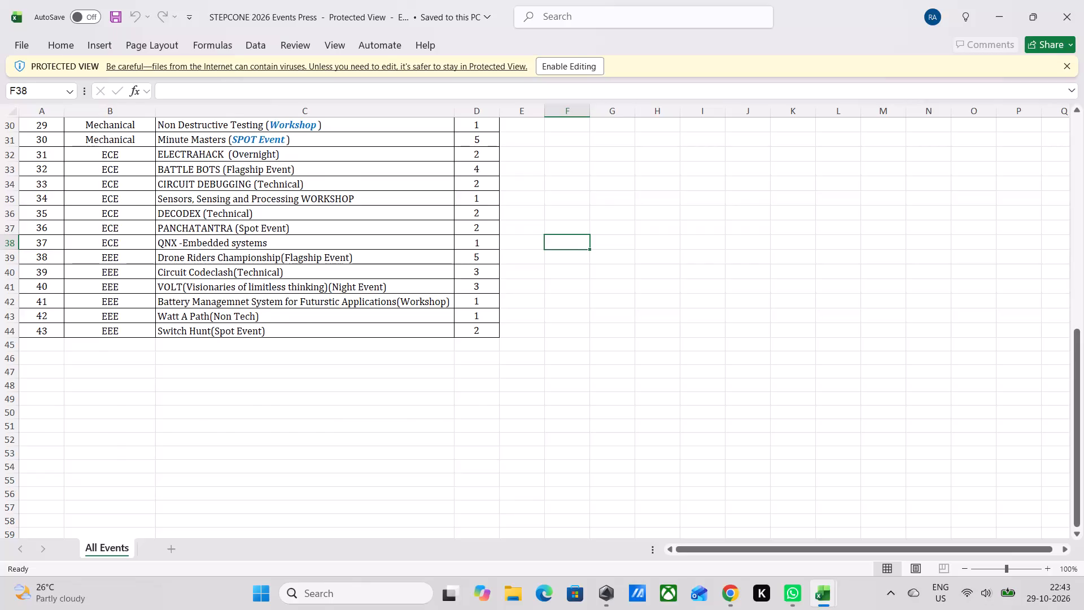
Compare the event names and team sizes in the STEPCONE 2026 Events Press workbook with the STEPCONE 2027 ALL EVENTS table.
scroll(426, 367, up, 11)
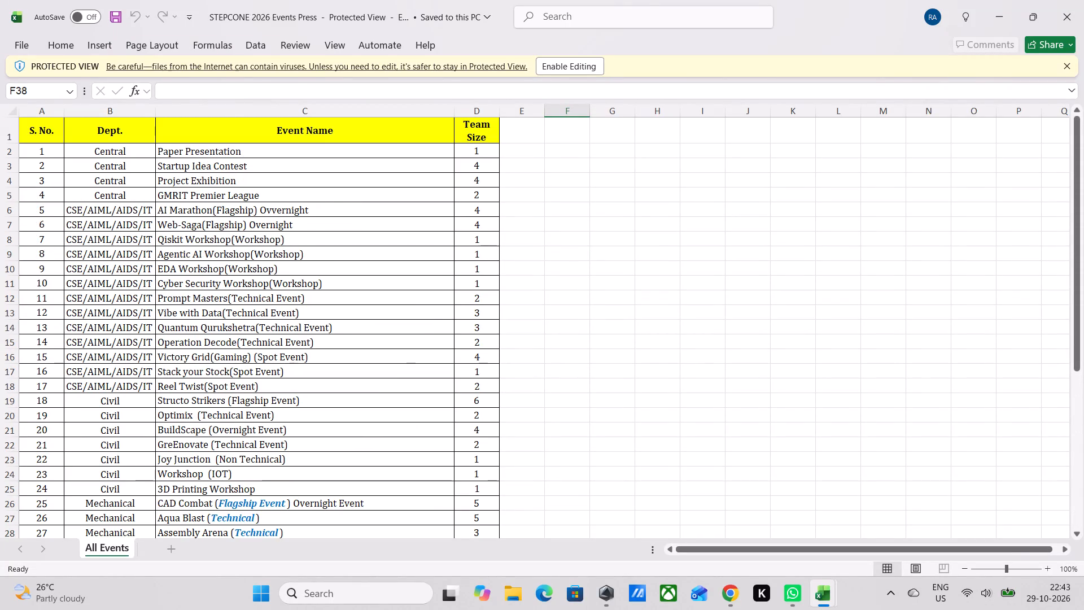
scroll(425, 367, up, 4)
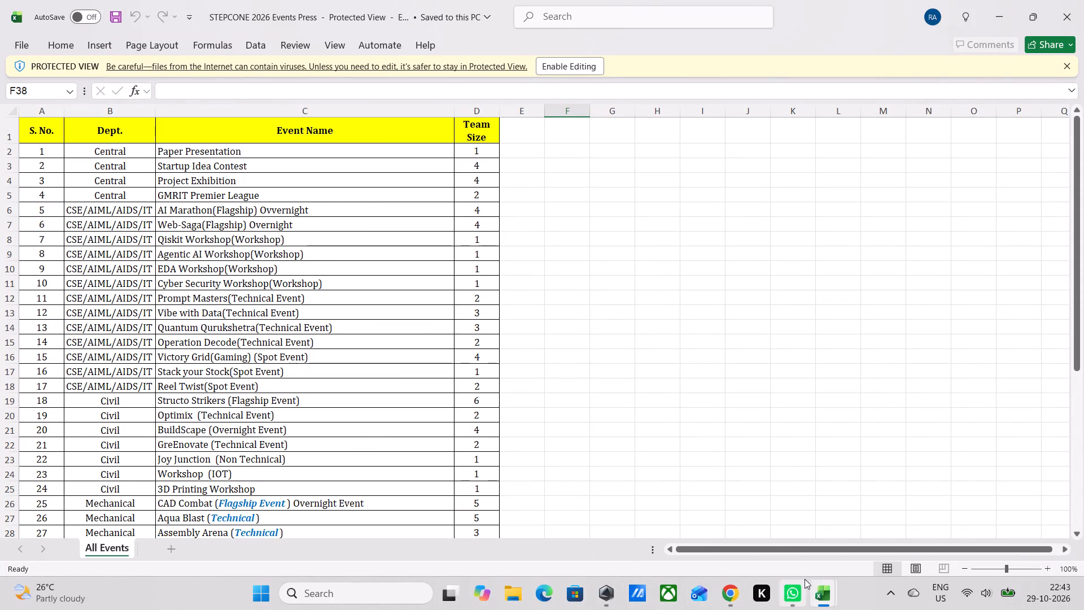
click(742, 535)
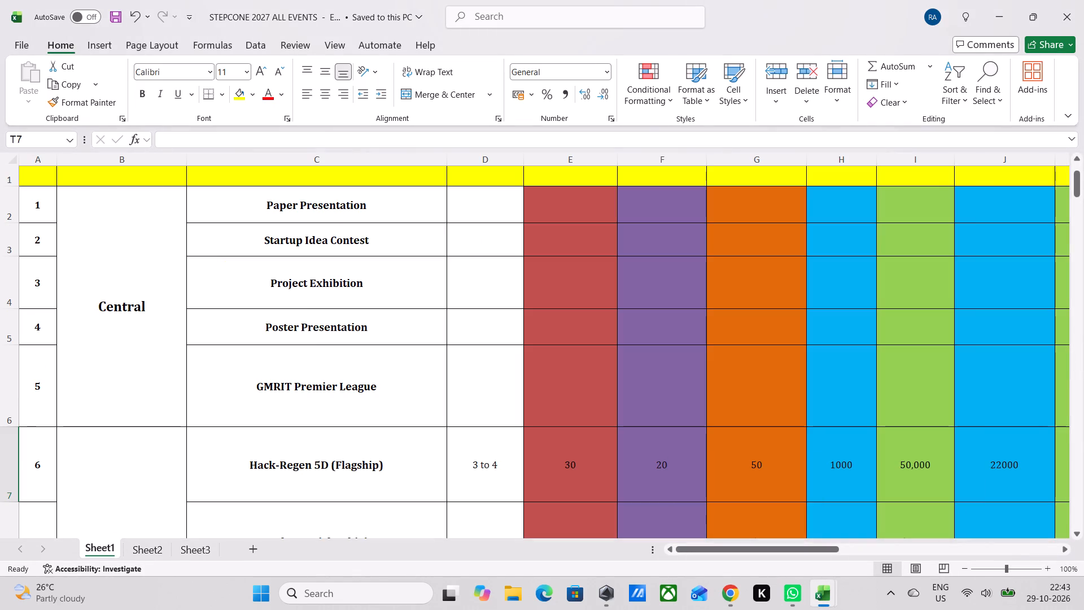
scroll(523, 412, up, 3)
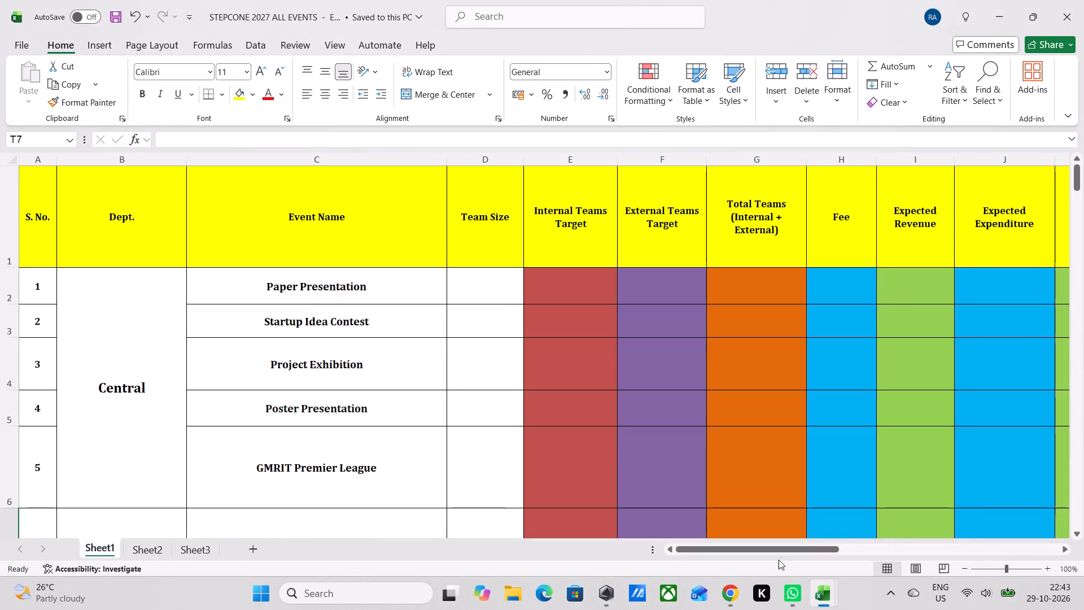
click(844, 554)
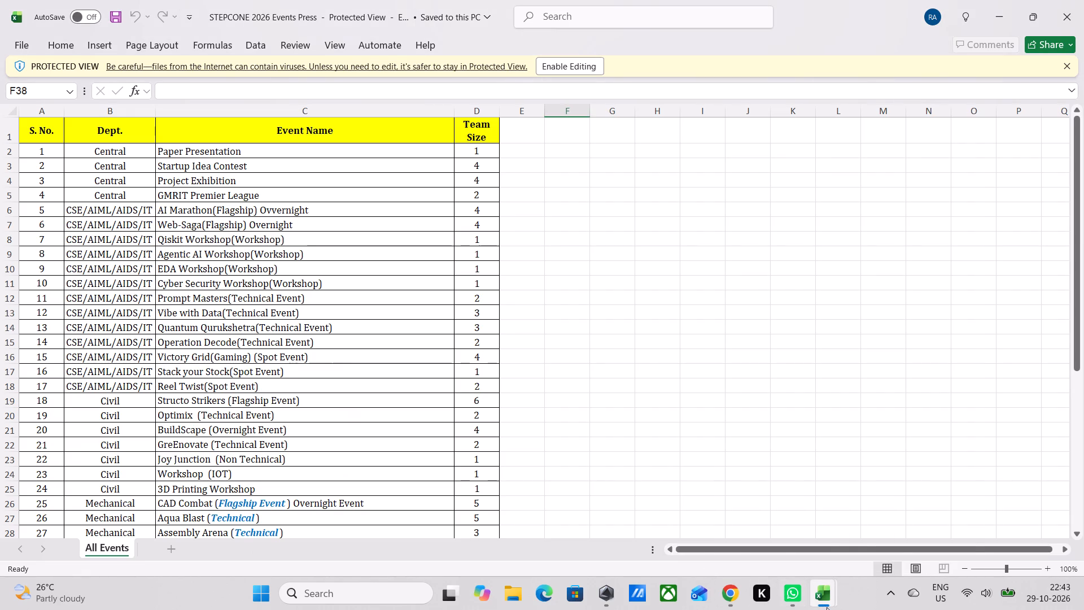
click(767, 548)
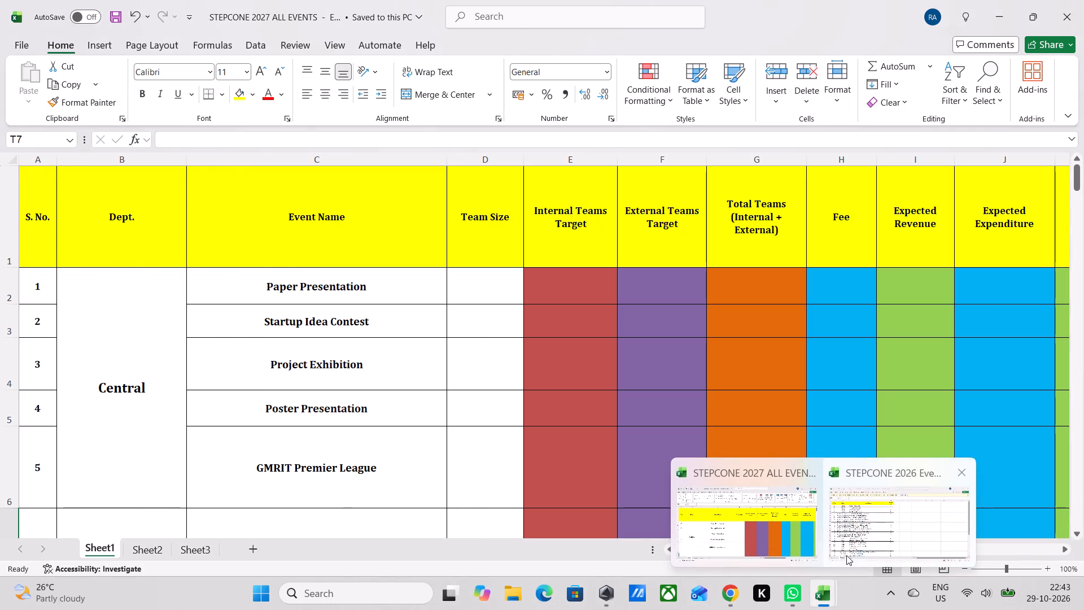
click(846, 555)
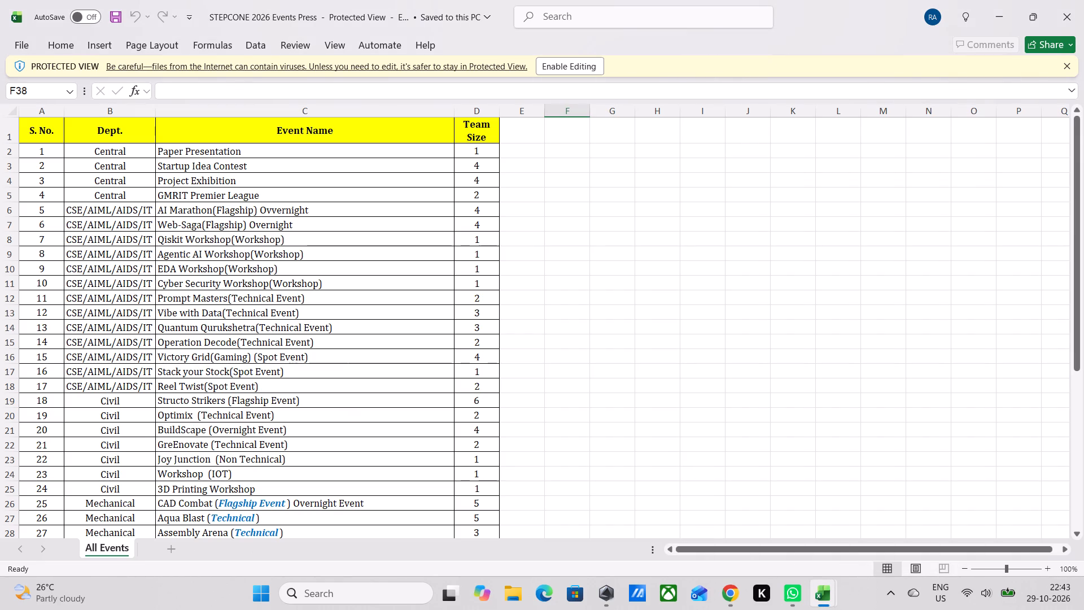
click(799, 554)
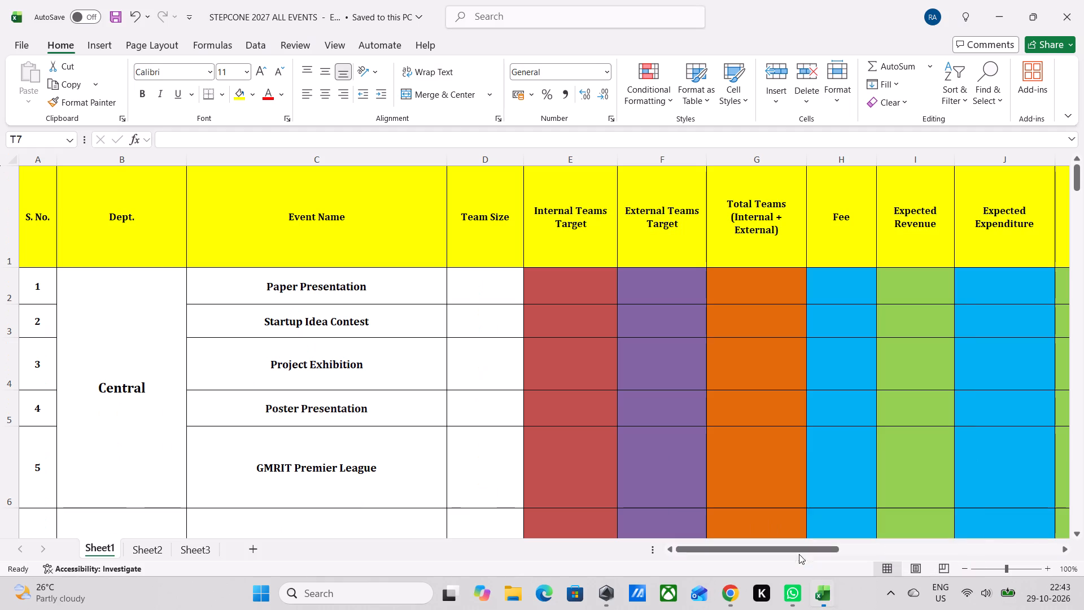
In the 2027 Team Size column, enter 1 for Paper Presentation, 4 for Startup Idea Contest and 4 for Project Exhibition.
click(502, 290)
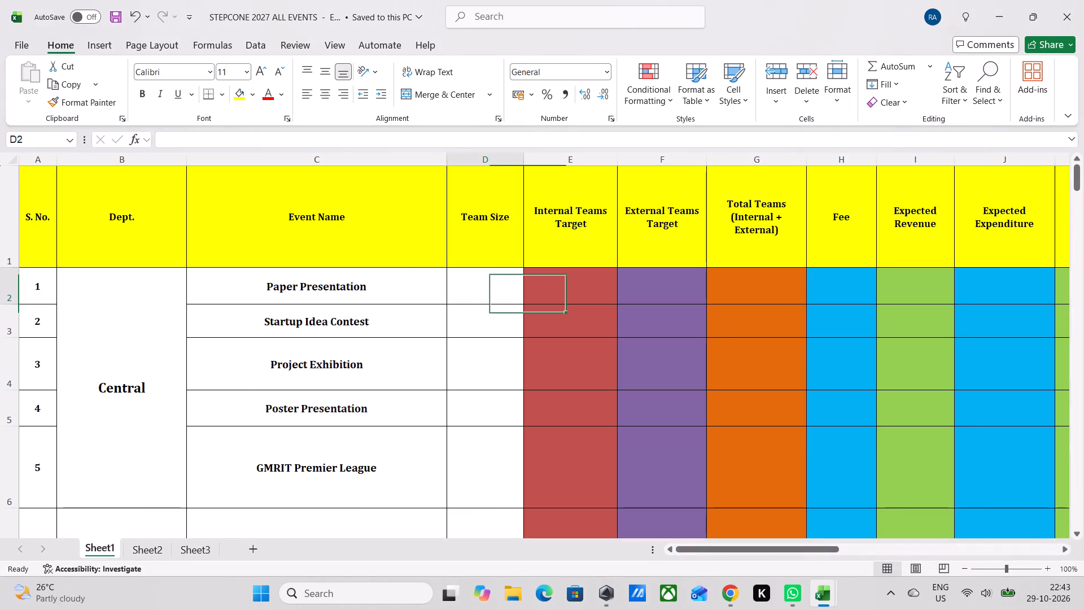
key(1)
click(495, 316)
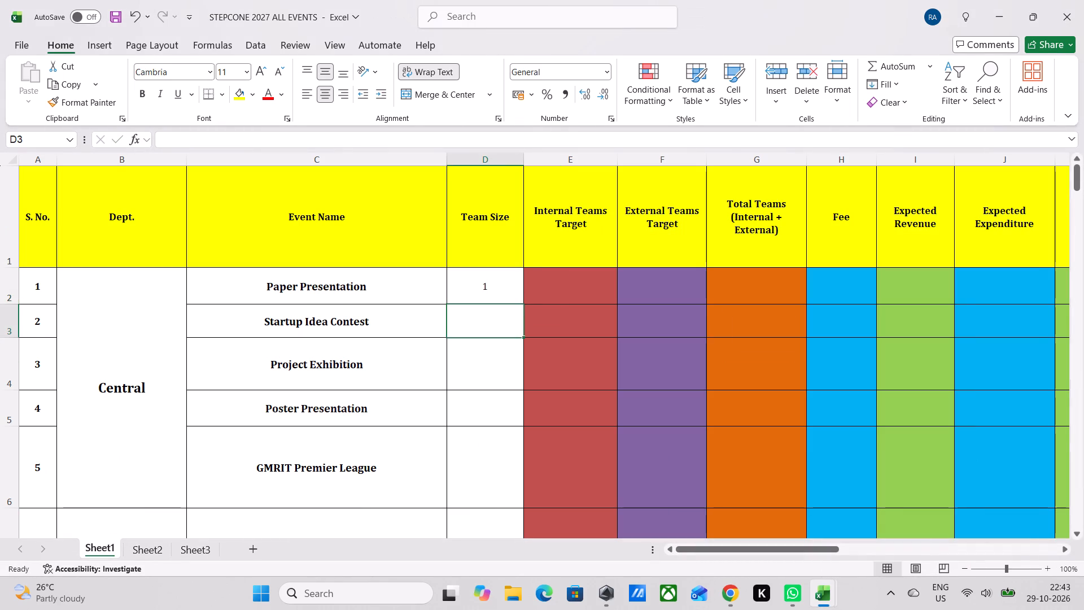
key(4)
click(490, 352)
key(4)
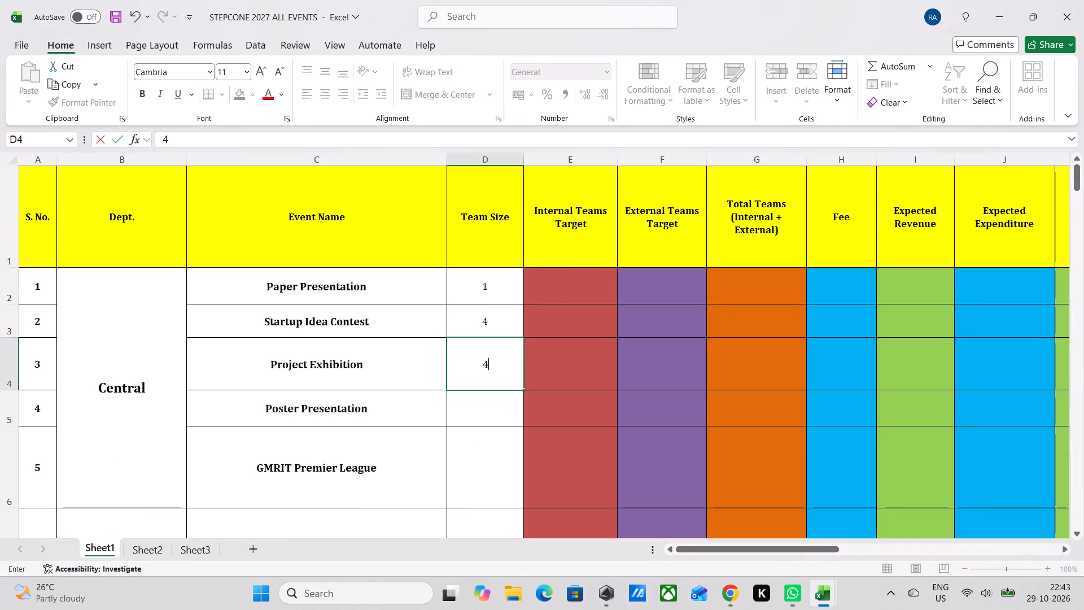
click(479, 414)
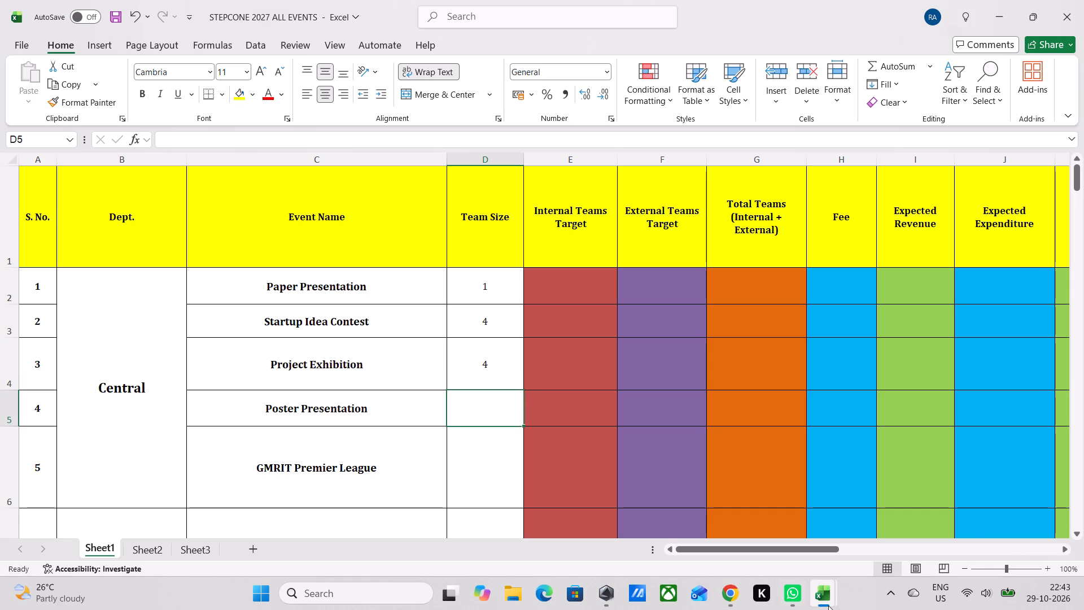
Check the 2026 events list again and enter a team size of 2 for GMRIT Premier League in the 2027 sheet.
click(840, 554)
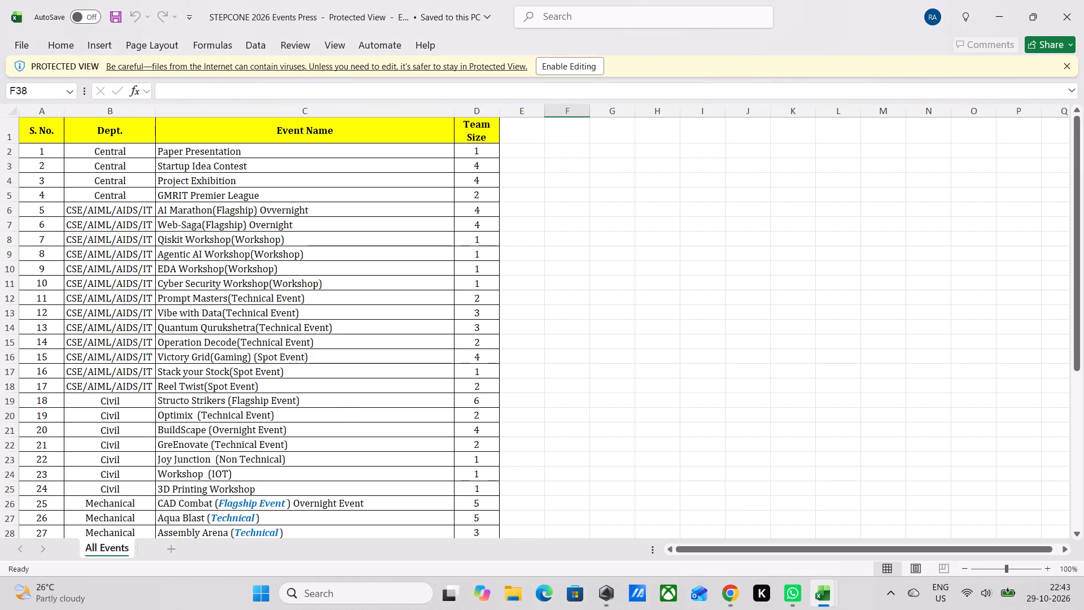
click(793, 535)
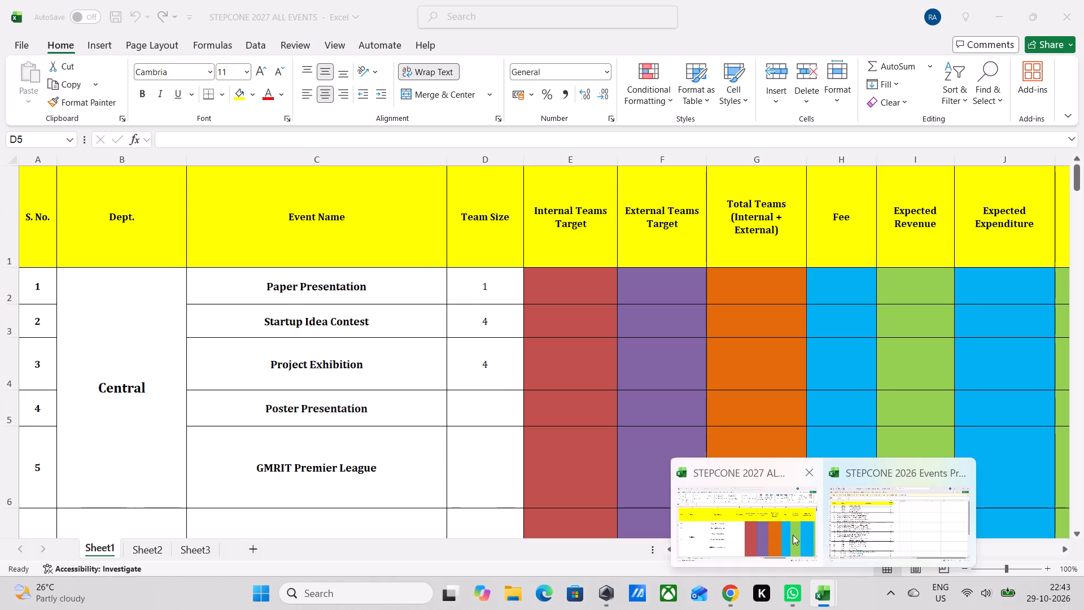
click(496, 450)
key(2)
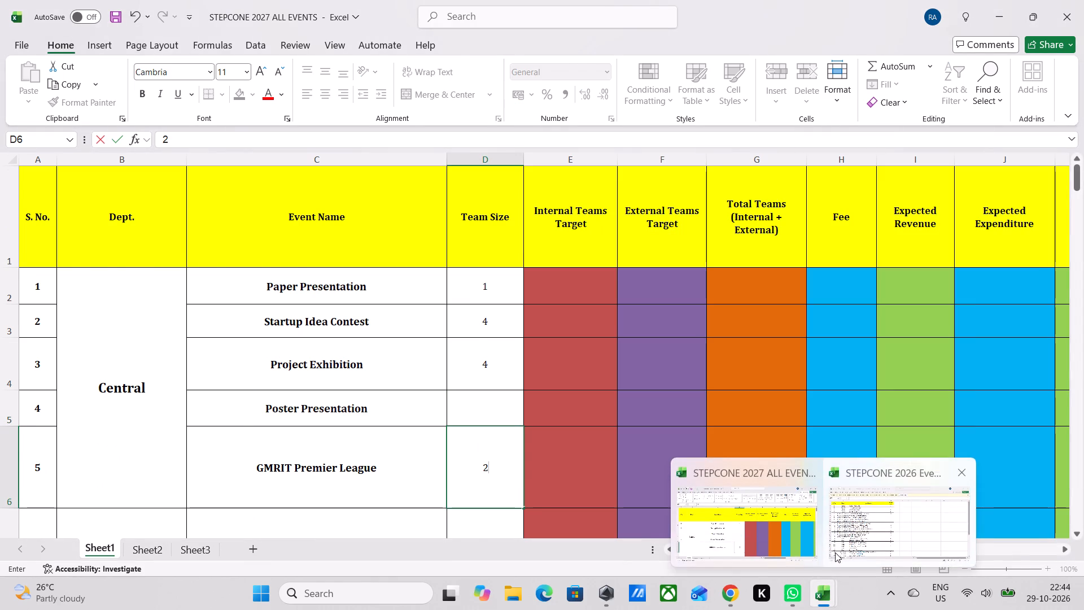
Examine the full 2026 events list and compare it with the Central and following flagship and workshop rows of the 2027 sheet.
click(835, 552)
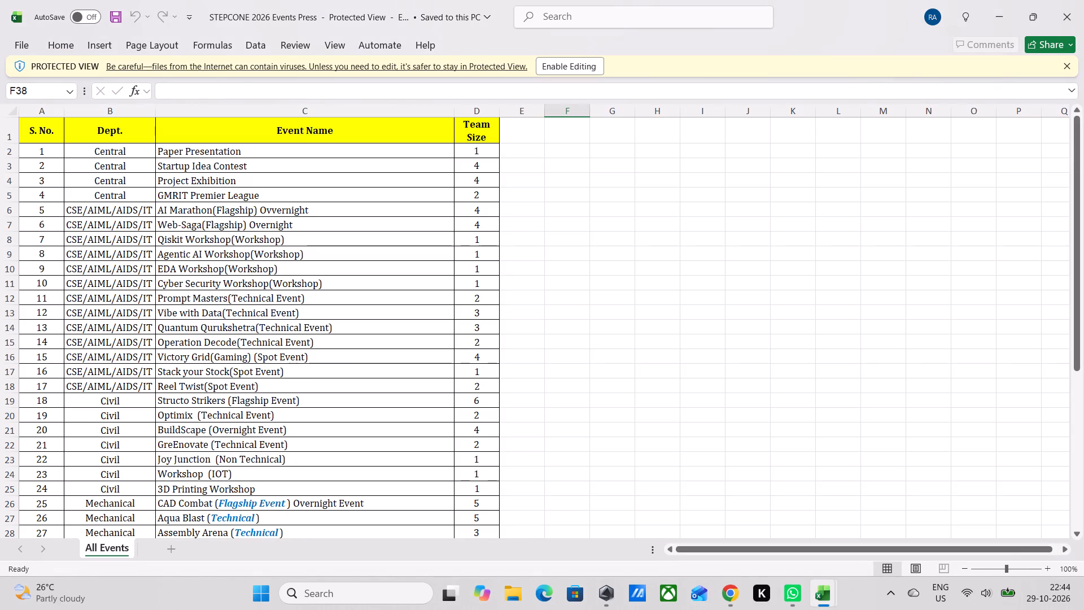
scroll(325, 242, down, 11)
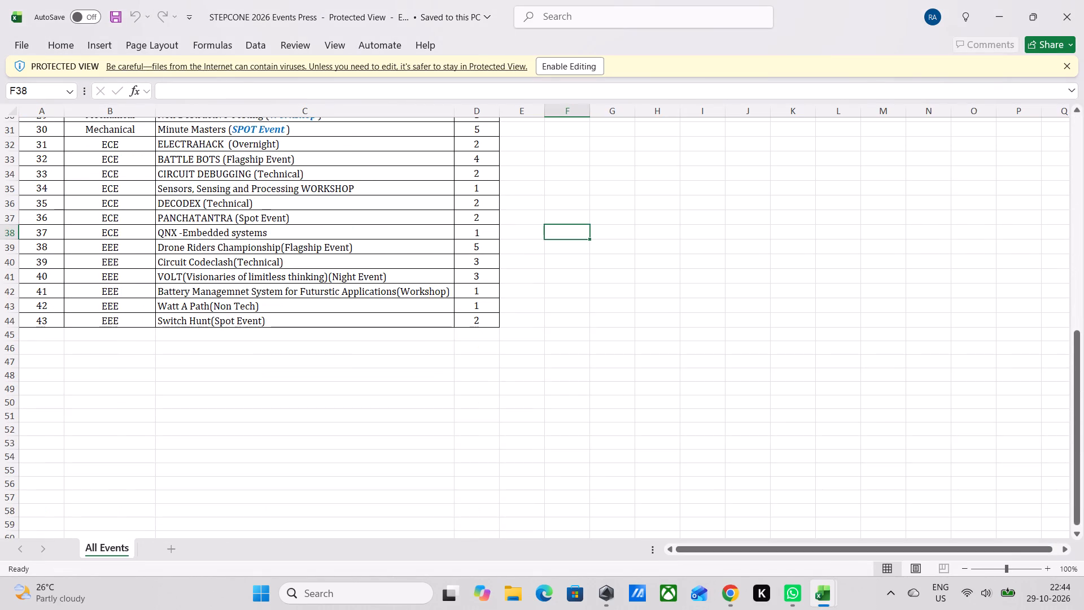
scroll(326, 247, up, 15)
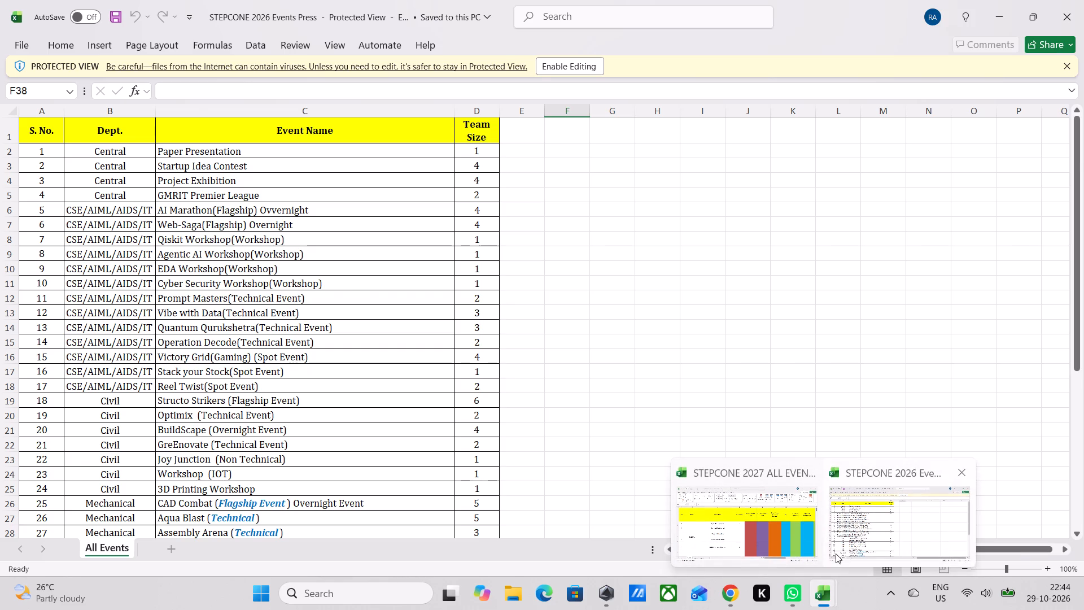
click(762, 524)
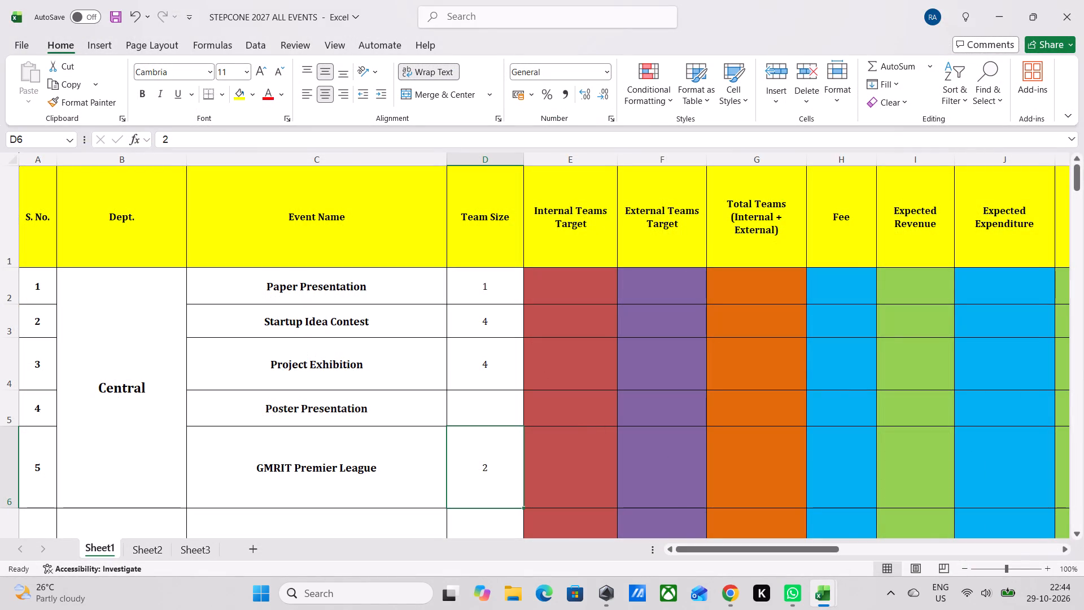
scroll(535, 454, down, 6)
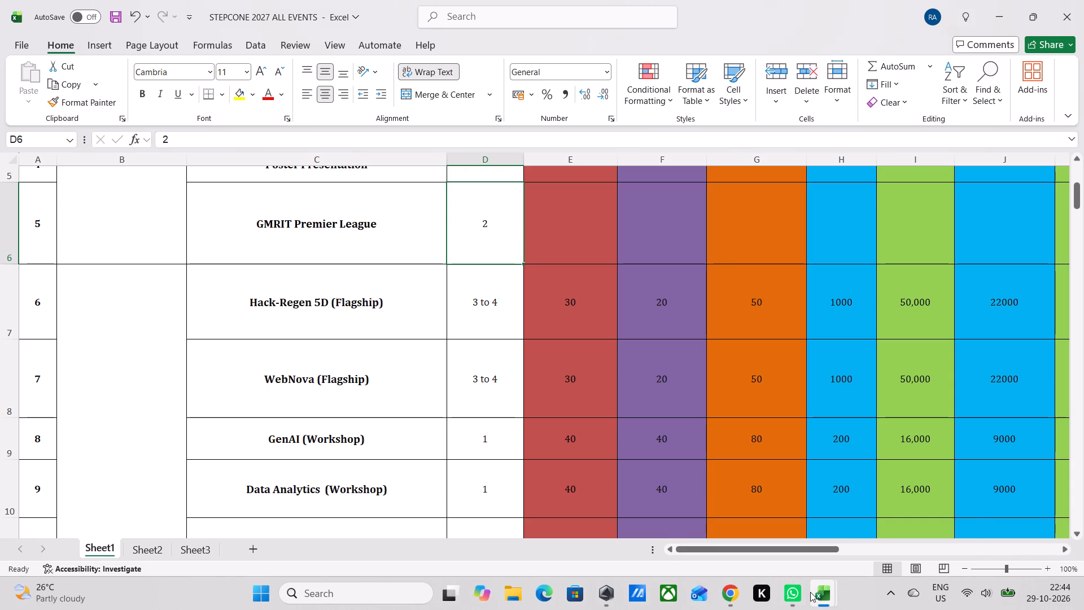
scroll(618, 423, up, 8)
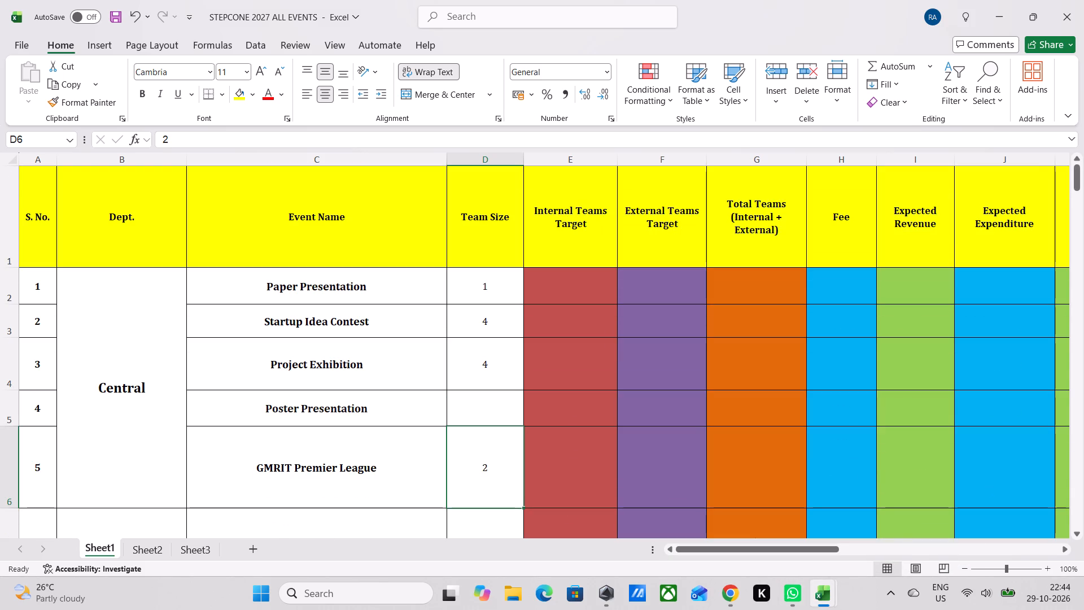
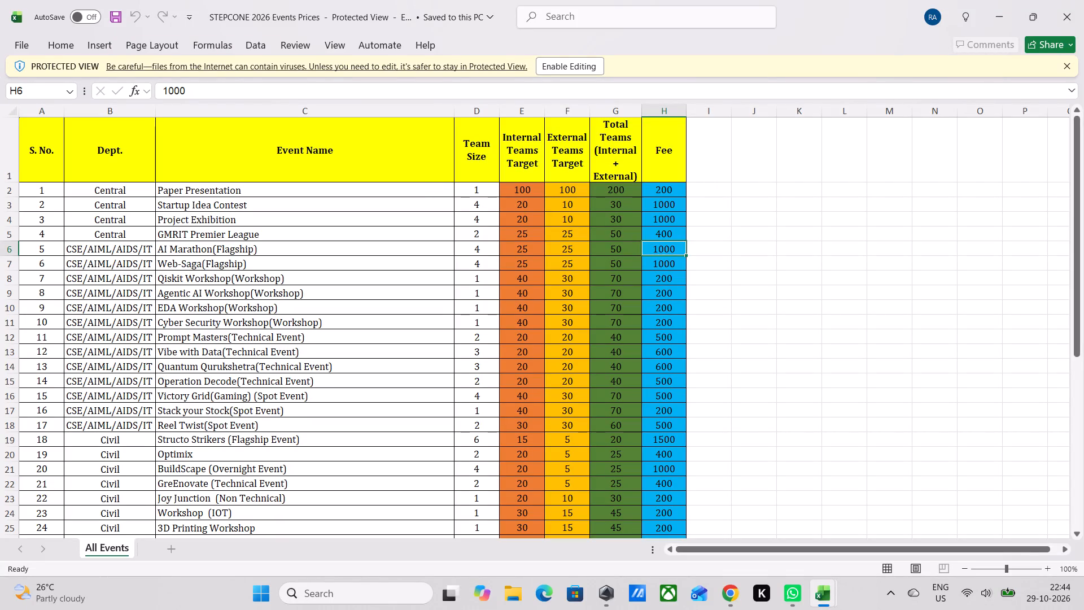
In the 2026 workbook, copy the internal target, external target, total teams and fee values of the four Central events.
drag(517, 185, 543, 208)
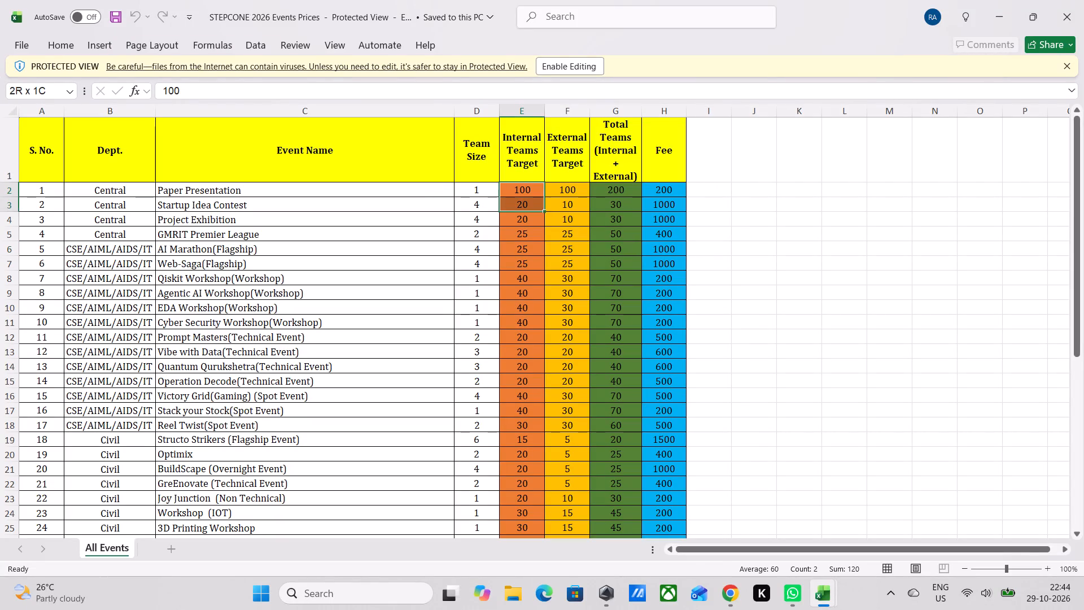
drag(543, 208, 666, 238)
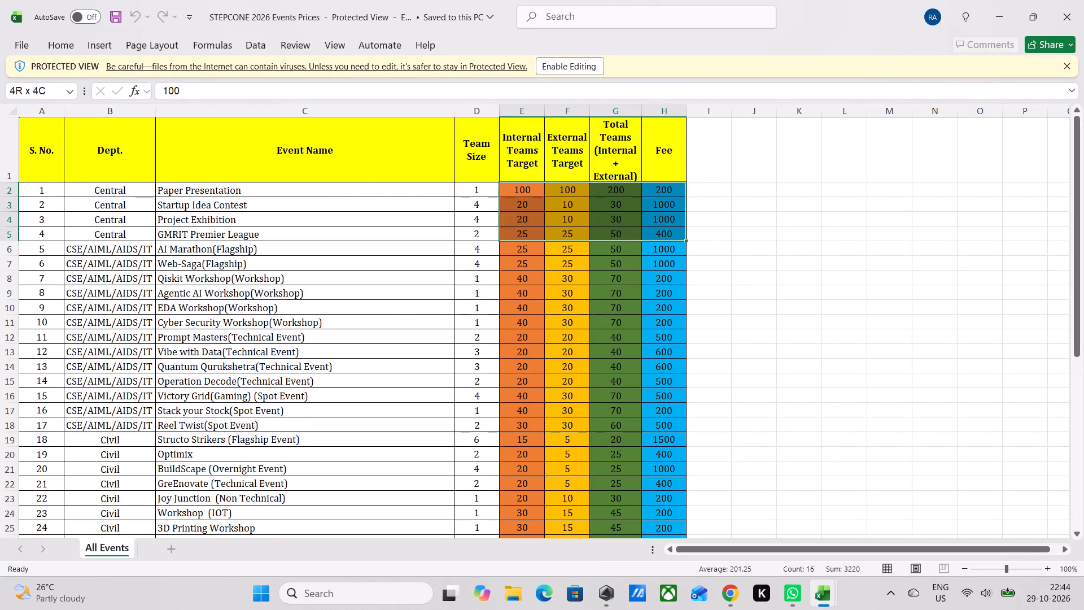
drag(666, 238, 666, 240)
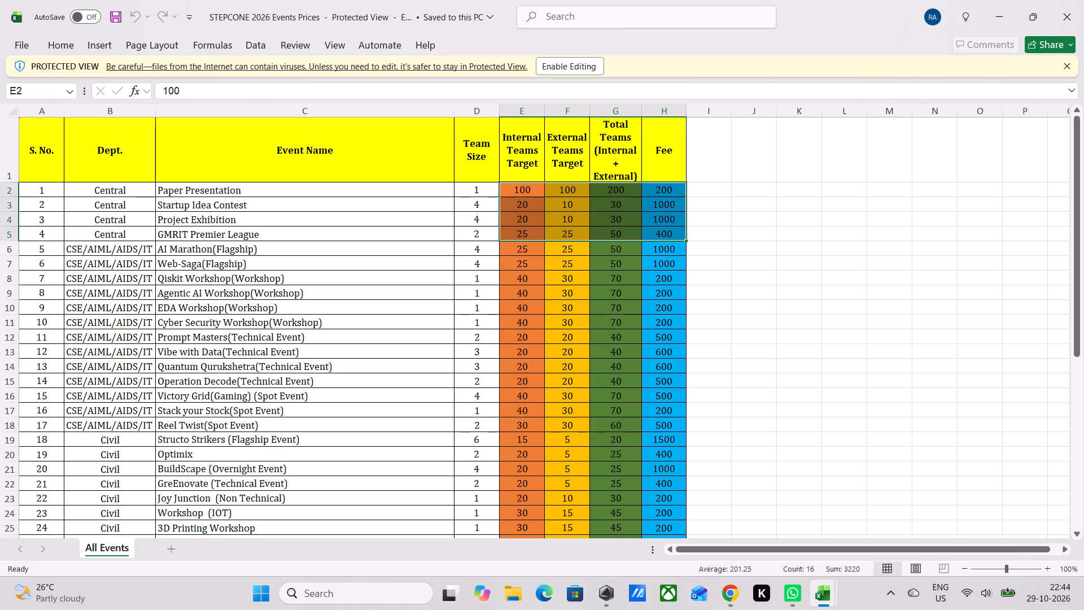
drag(683, 119, 668, 162)
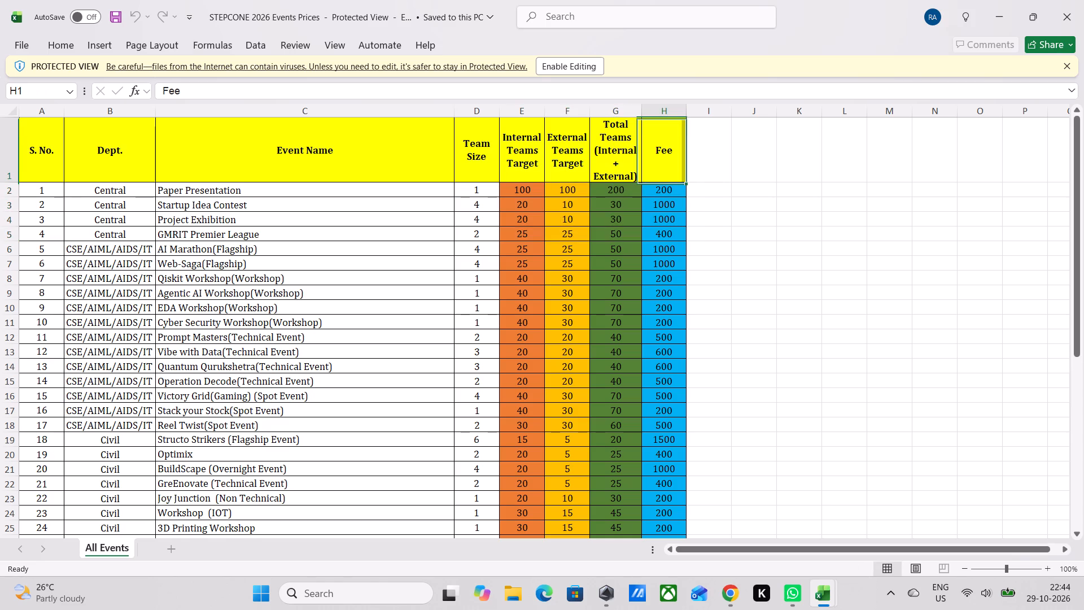
click(532, 192)
drag(544, 196, 666, 216)
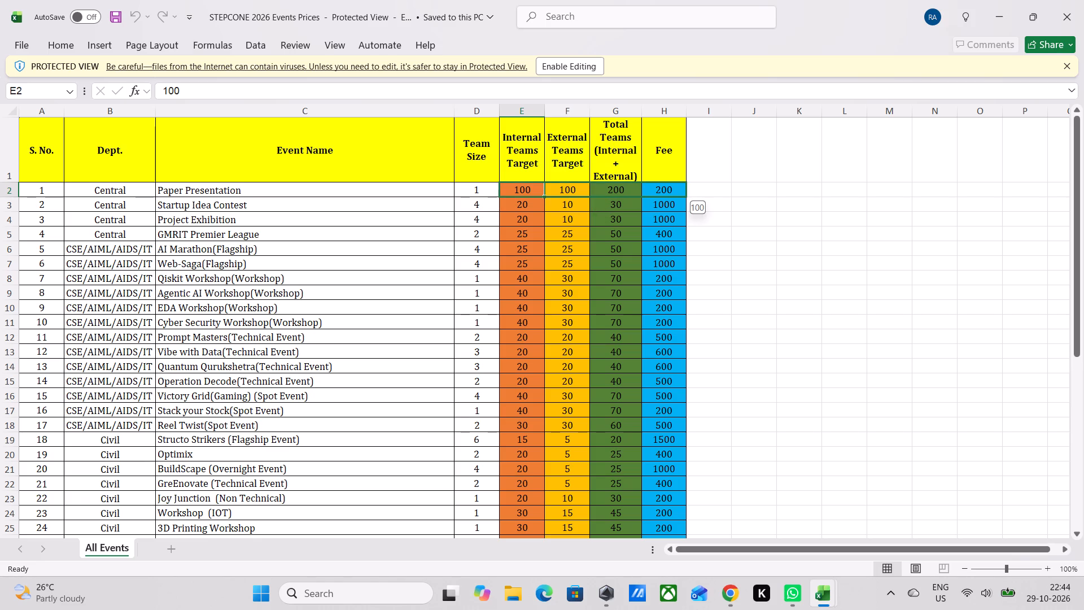
drag(666, 216, 668, 224)
drag(668, 224, 678, 239)
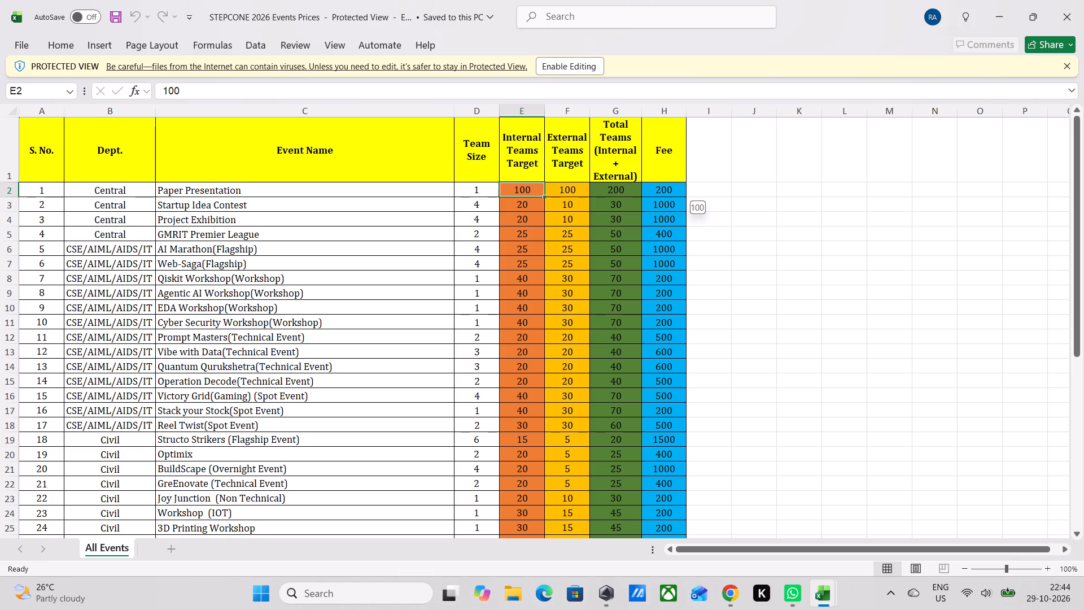
drag(543, 188, 530, 193)
drag(530, 191, 621, 234)
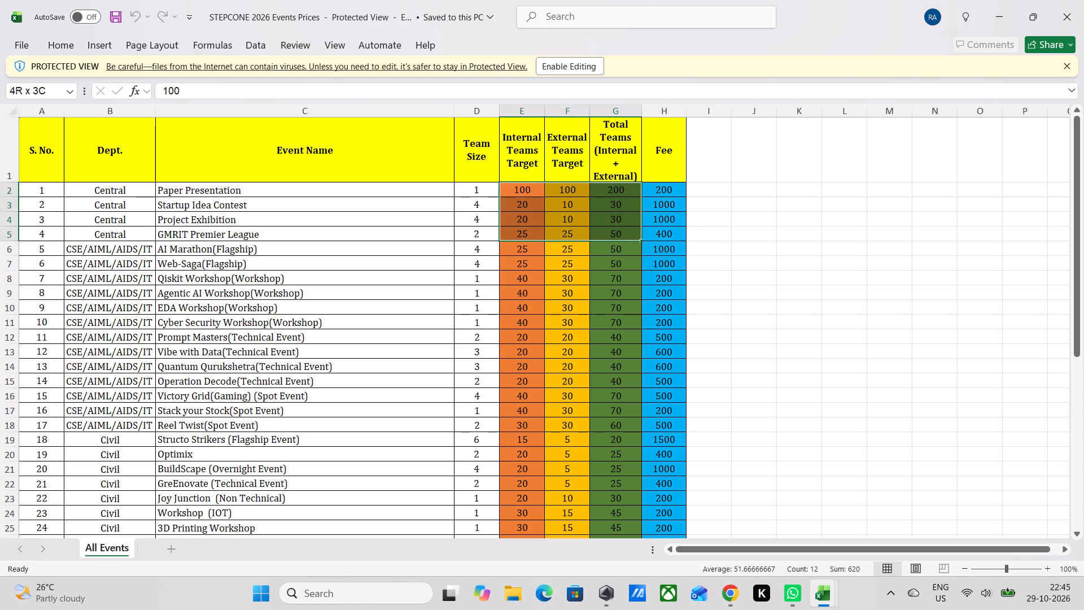
drag(621, 234, 666, 233)
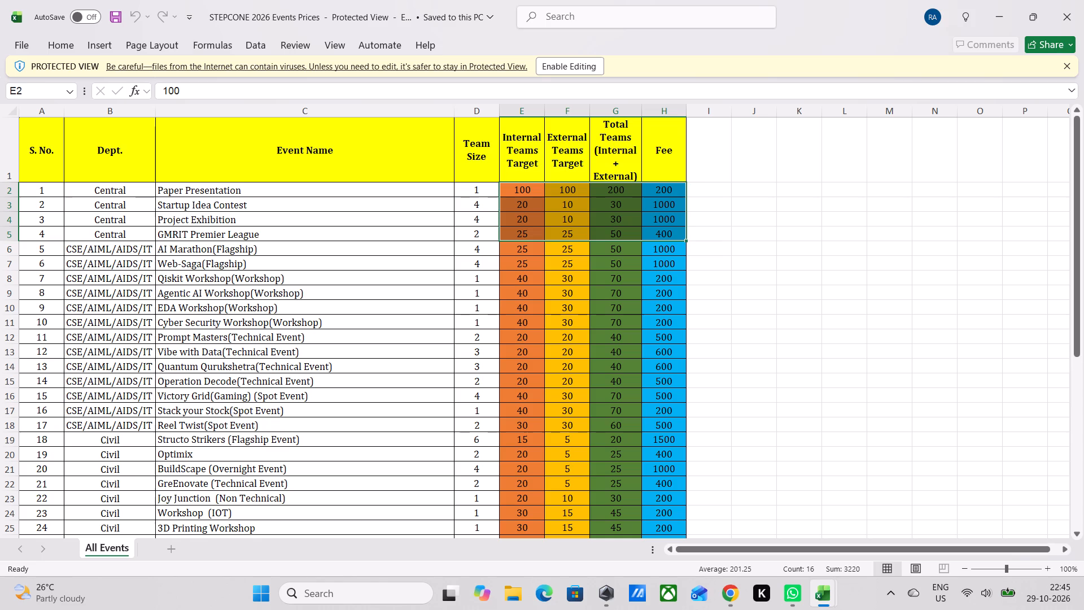
key(ctrl+c)
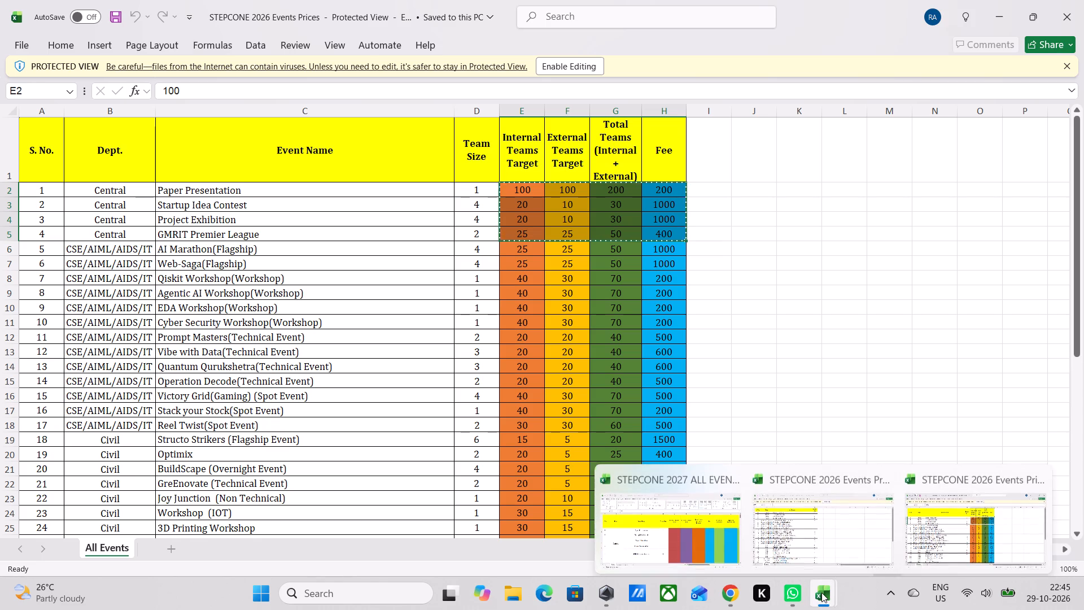
Switch to the STEPCONE 2027 ALL EVENTS workbook and paste the copied values starting at Paper Presentation's Internal Teams Target, suppressing future formula-paste notices.
click(726, 513)
click(588, 286)
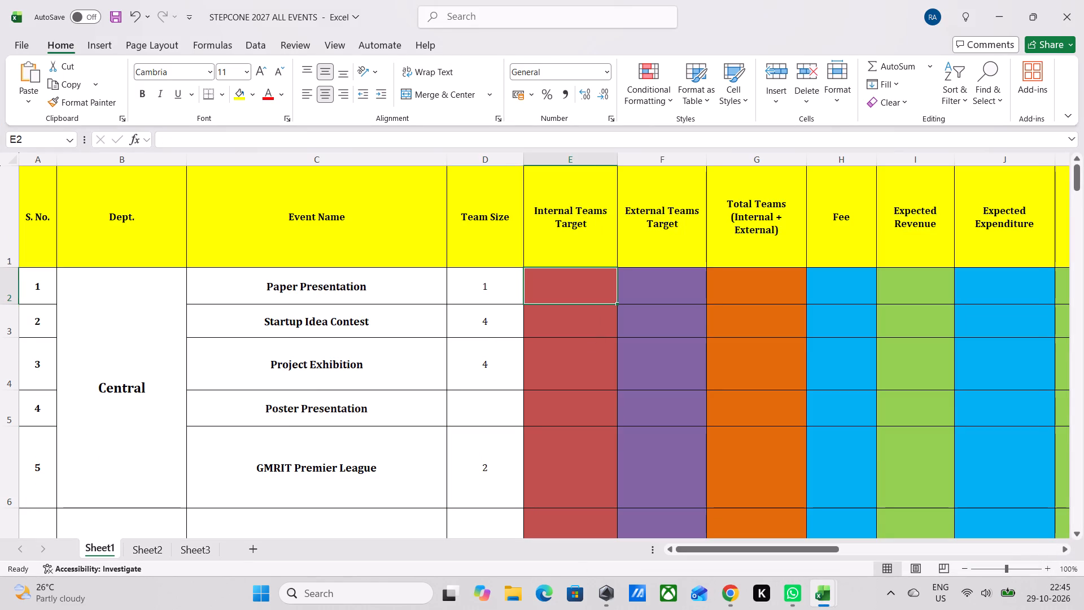
key(ctrl+v)
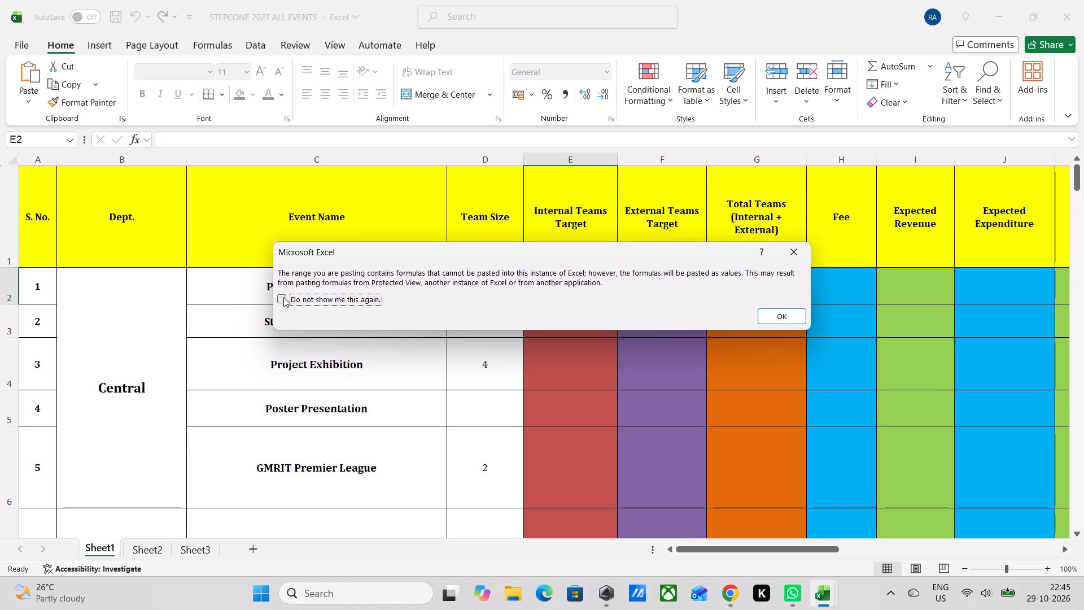
click(283, 297)
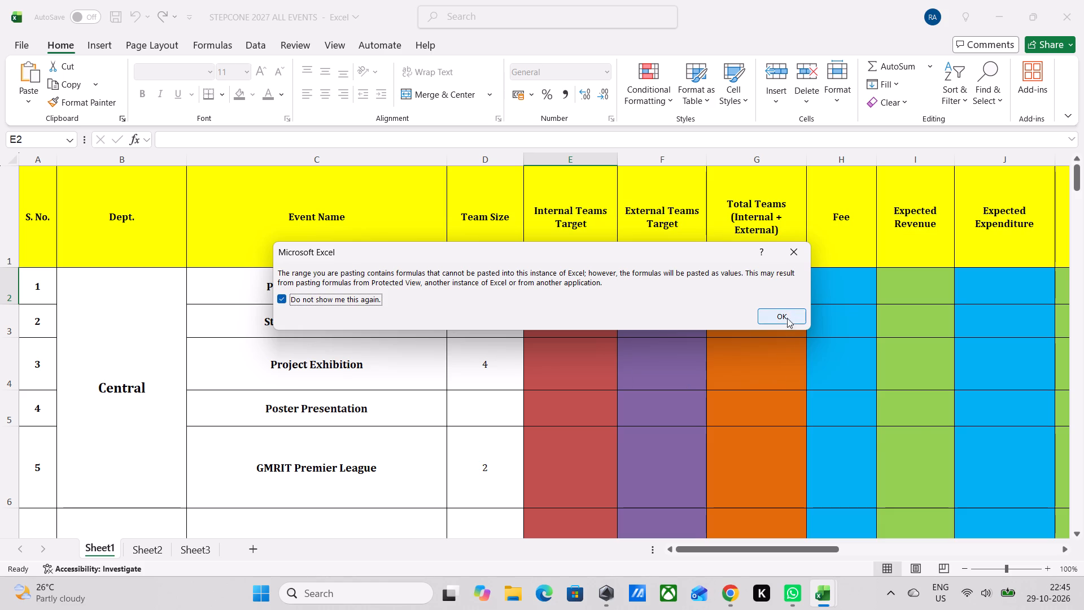
click(789, 312)
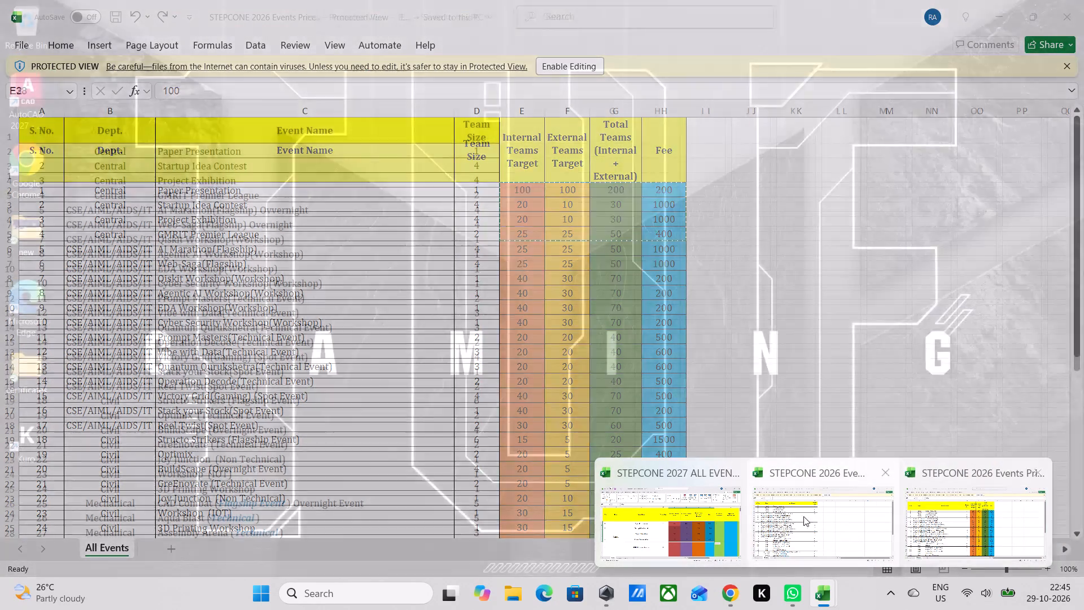
click(732, 503)
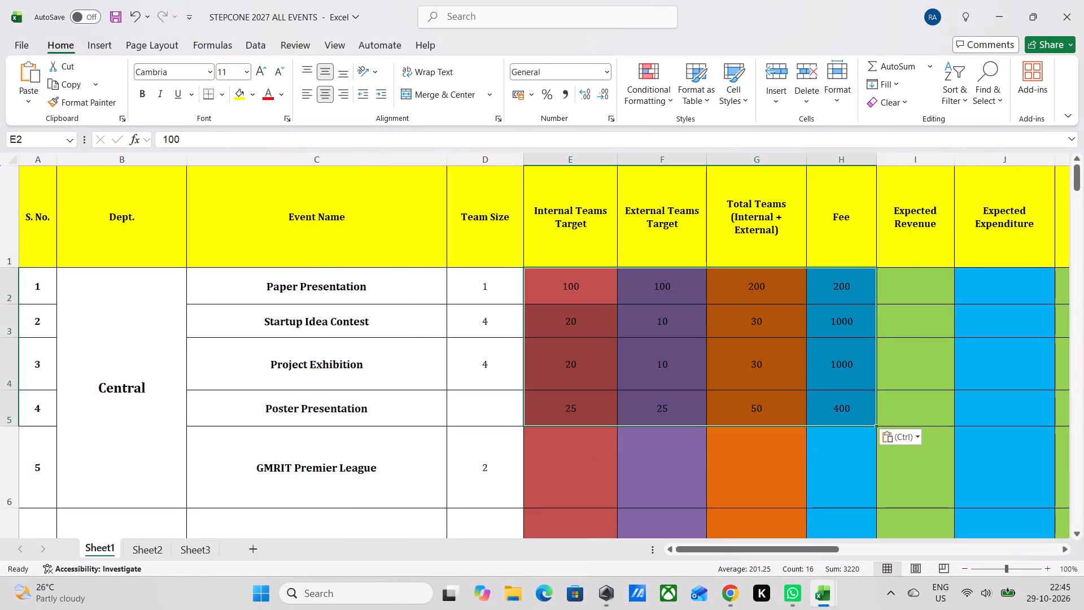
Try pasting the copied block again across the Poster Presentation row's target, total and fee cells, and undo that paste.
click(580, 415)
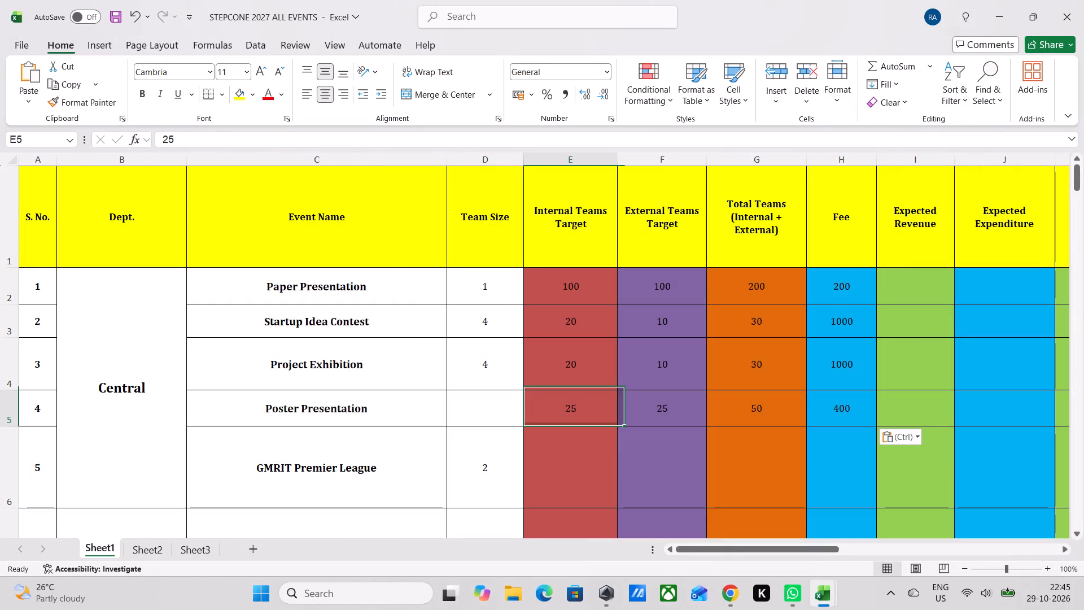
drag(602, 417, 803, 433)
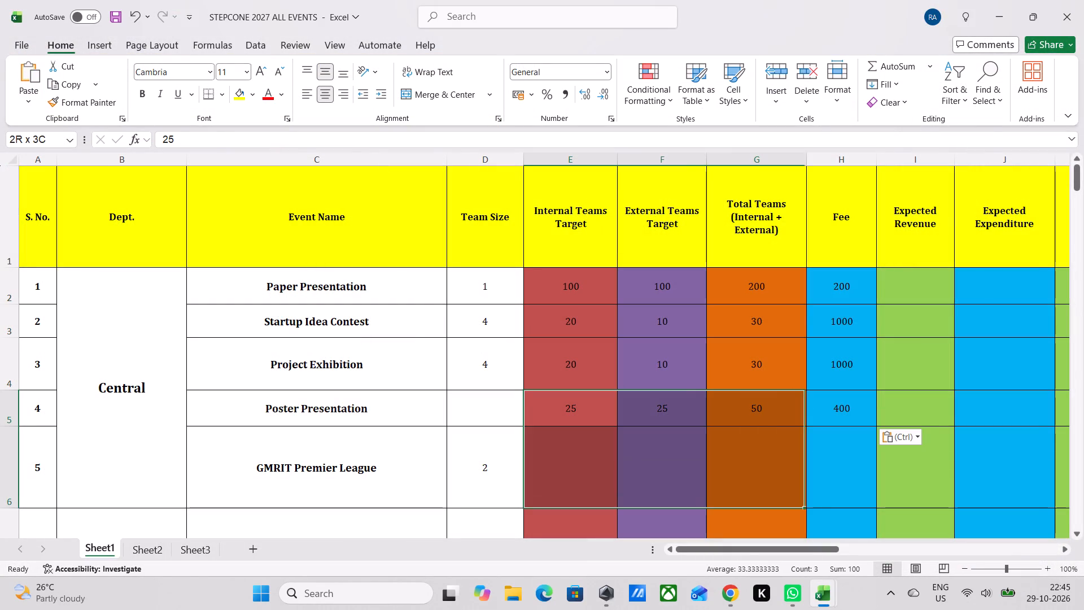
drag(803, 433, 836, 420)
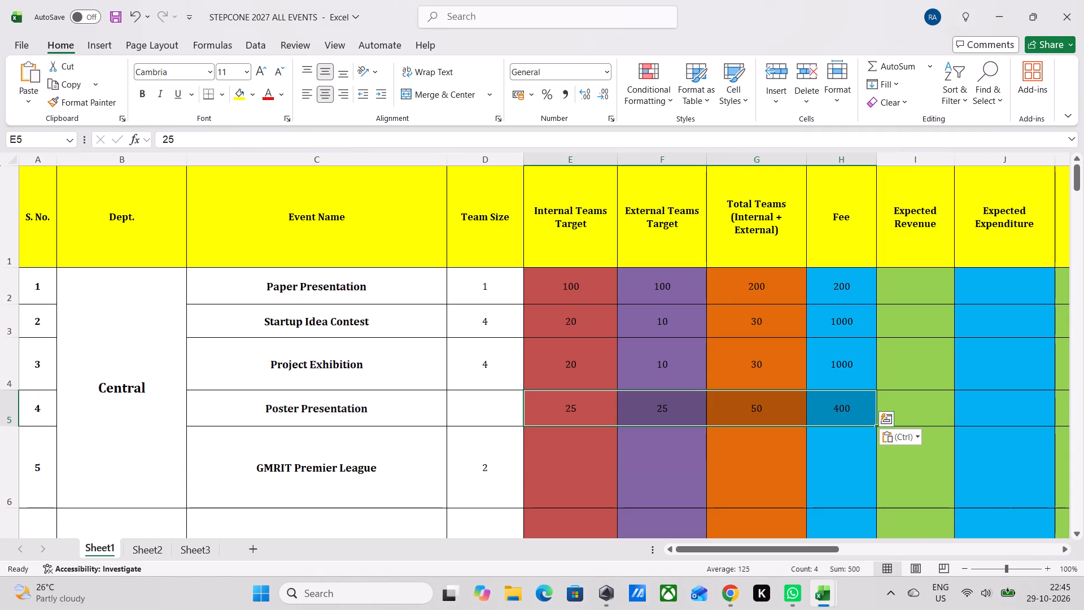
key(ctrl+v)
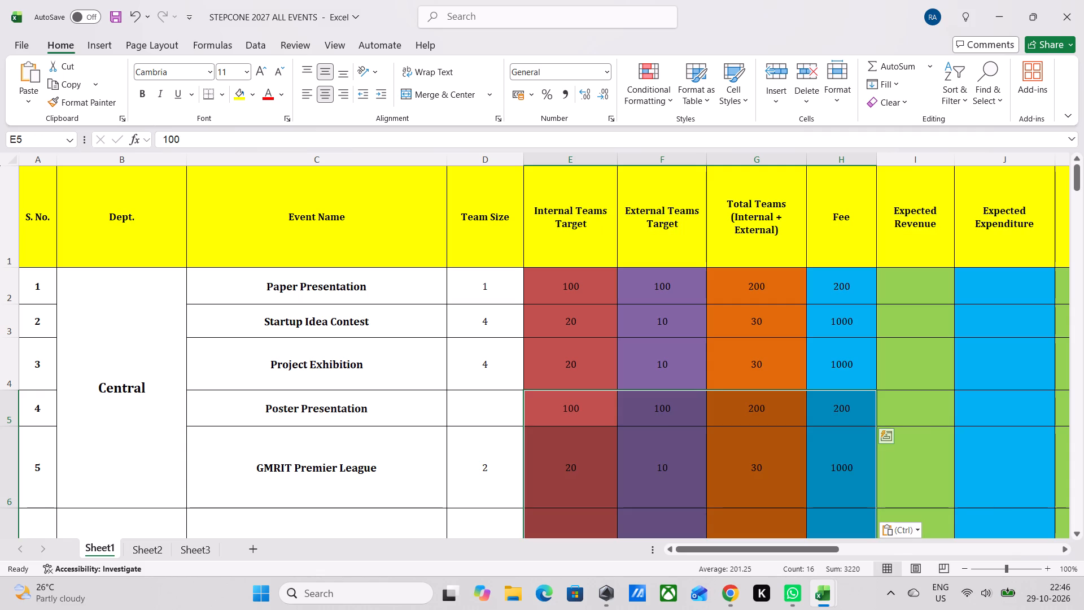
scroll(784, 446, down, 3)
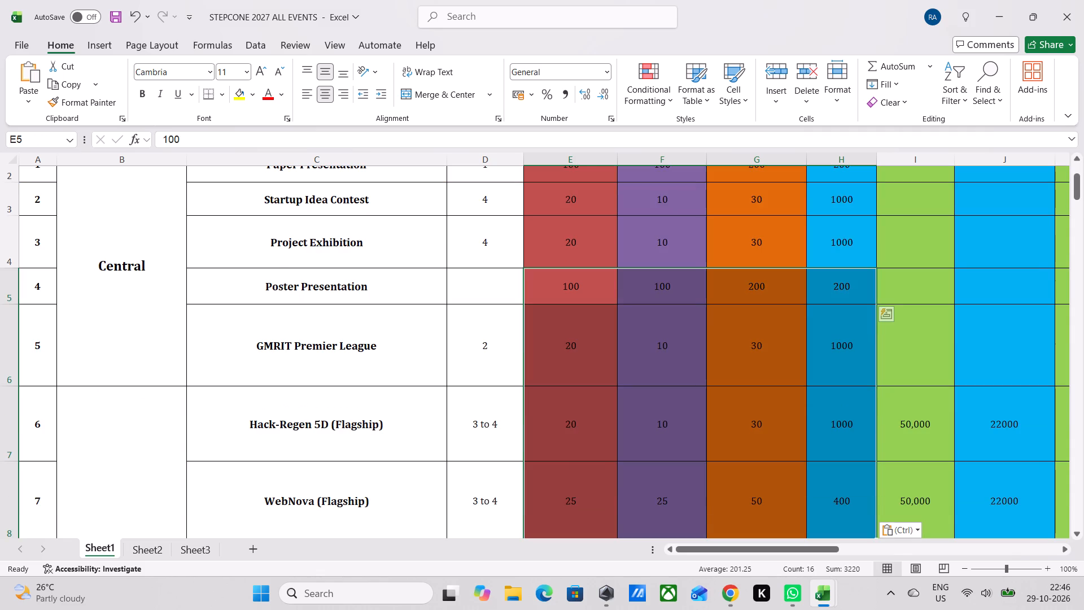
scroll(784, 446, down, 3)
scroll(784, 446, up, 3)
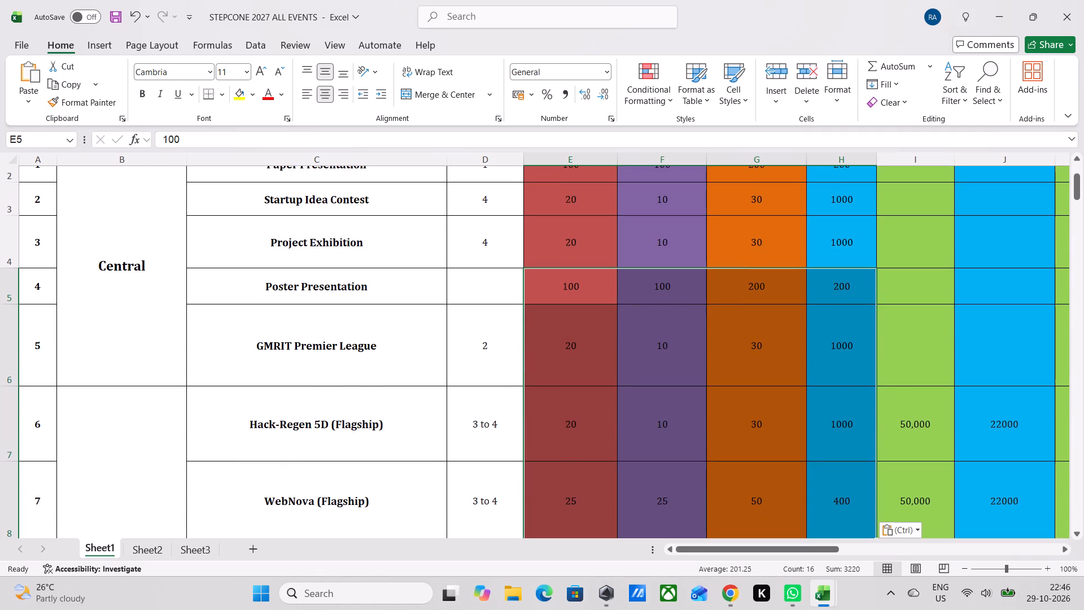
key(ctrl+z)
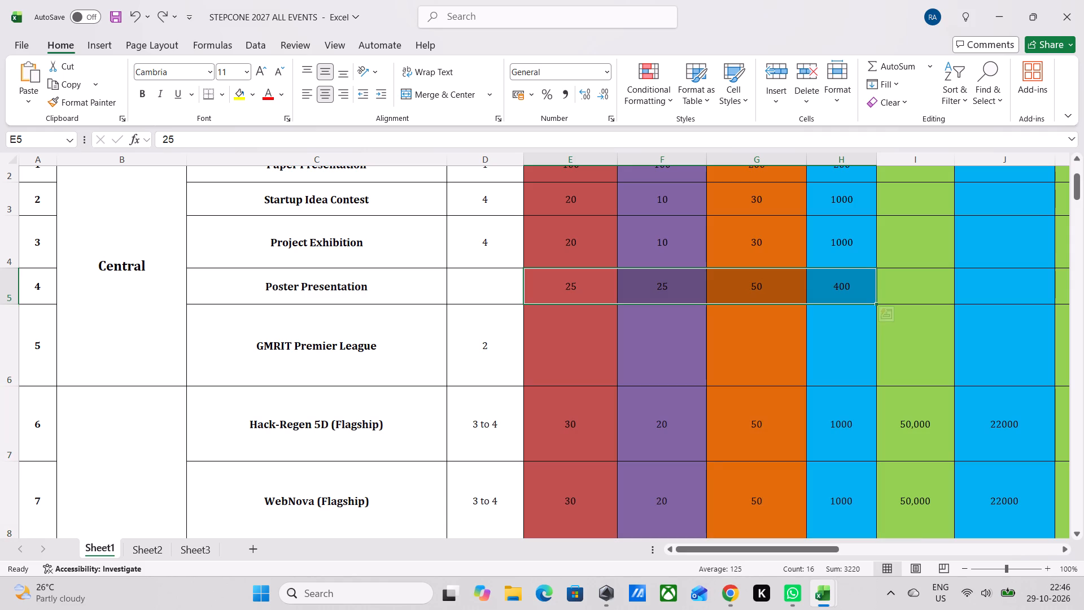
For GMRIT Premier League, enter an internal target of 25, external target of 25, total teams of 50 and fee of 400.
click(576, 336)
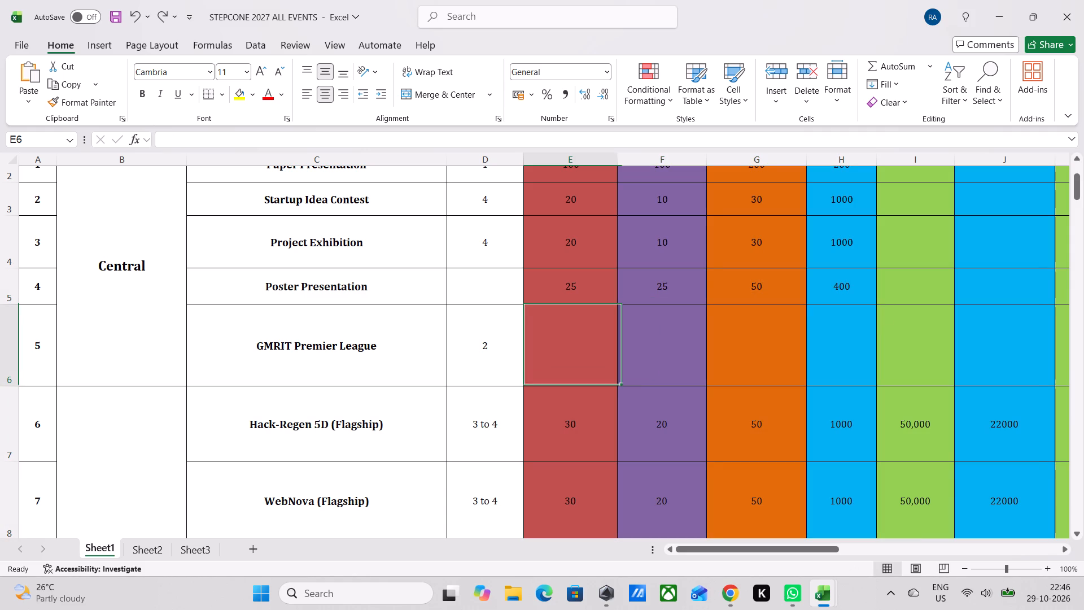
text(25)
click(654, 364)
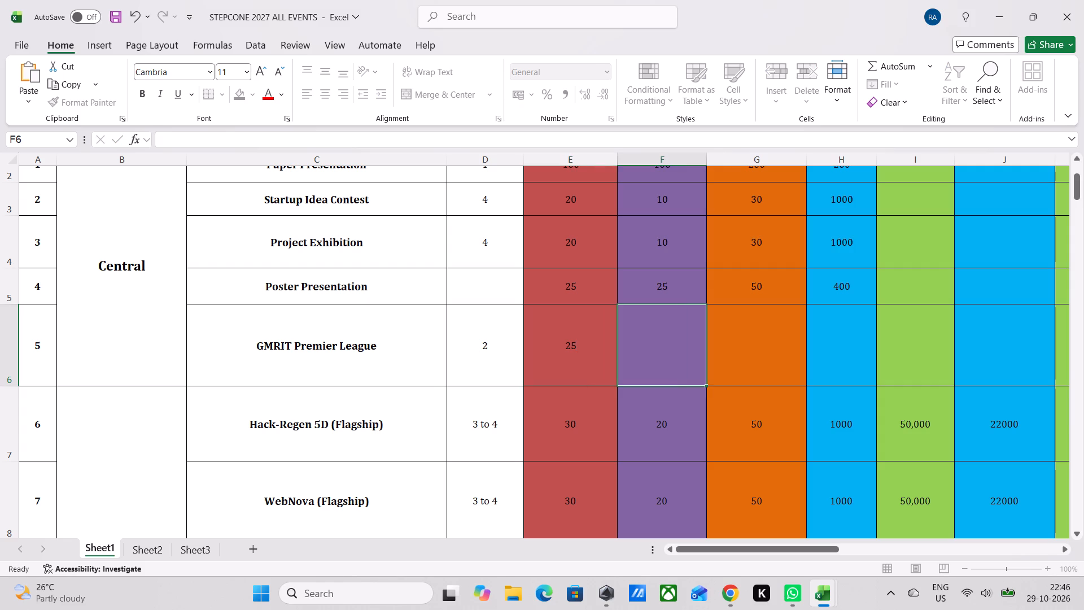
text(25)
click(741, 369)
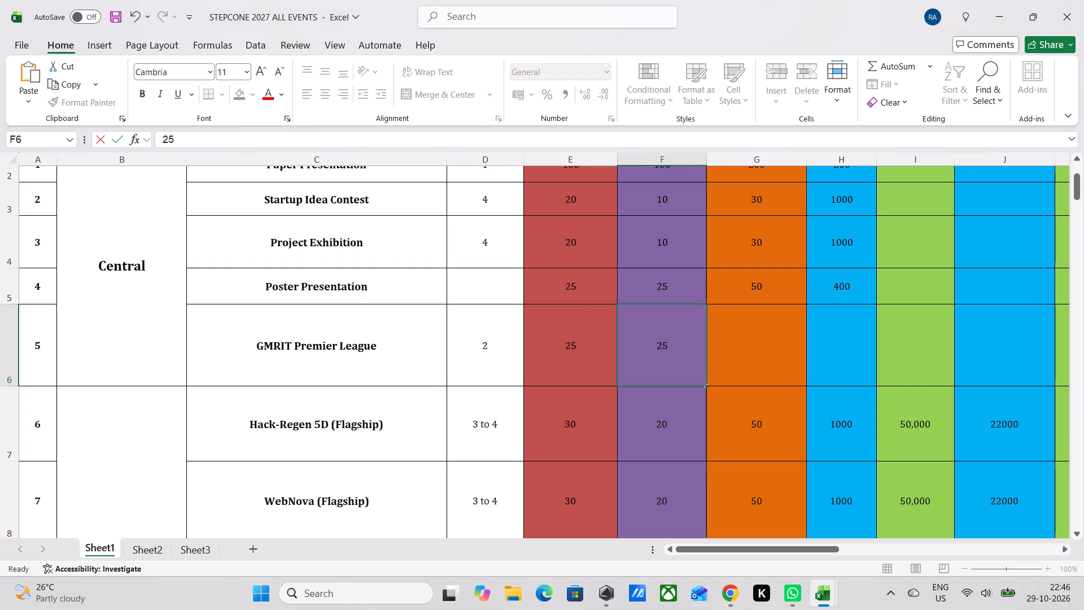
text(50)
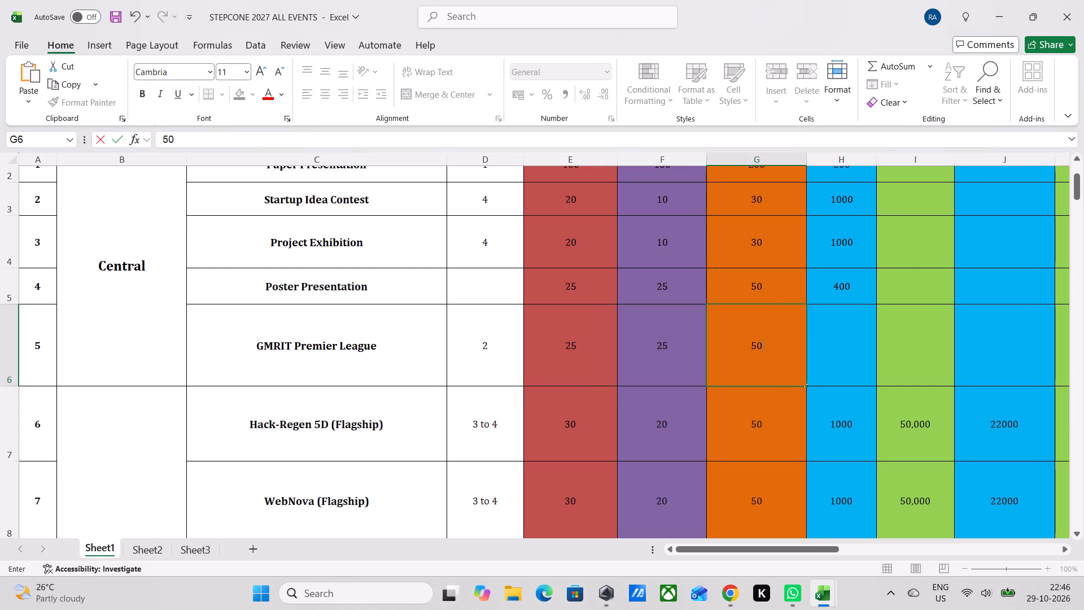
click(831, 374)
text(400)
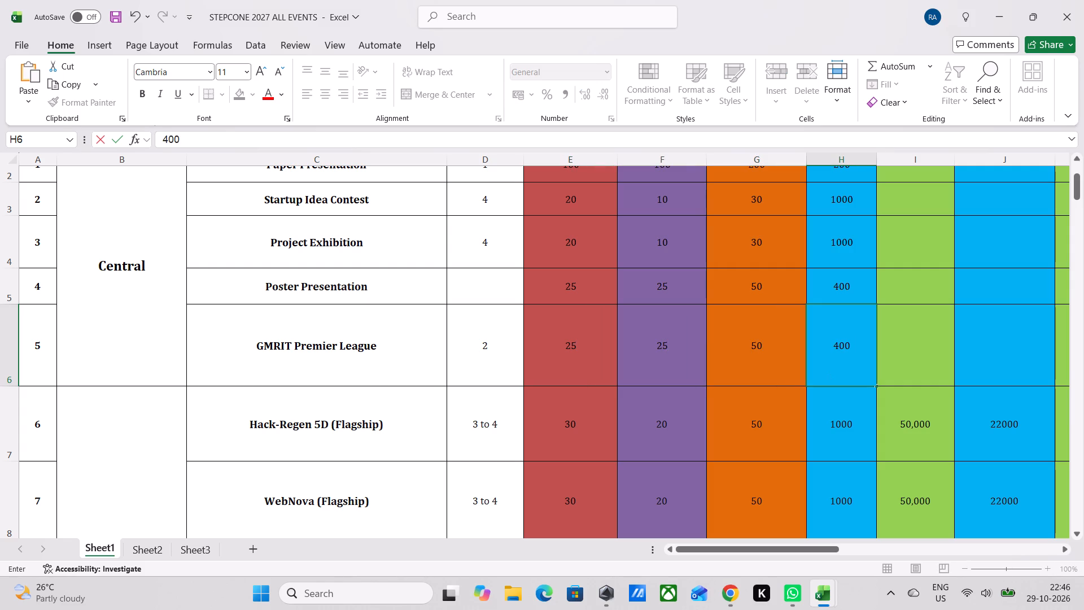
Clear the internal target, external target, total teams and fee values from the Poster Presentation row.
click(593, 283)
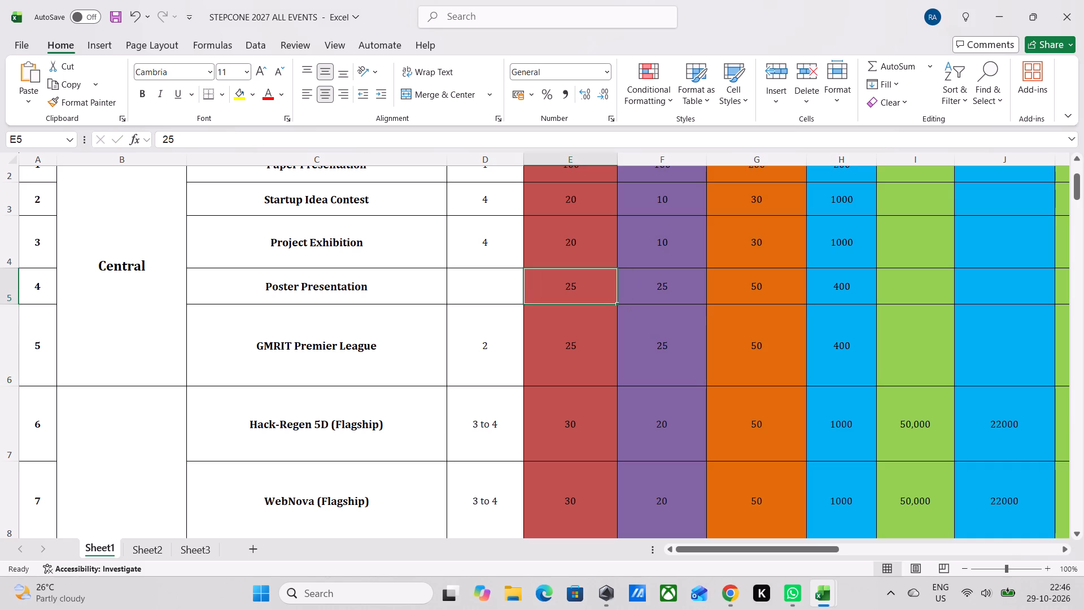
key(BackSpace)
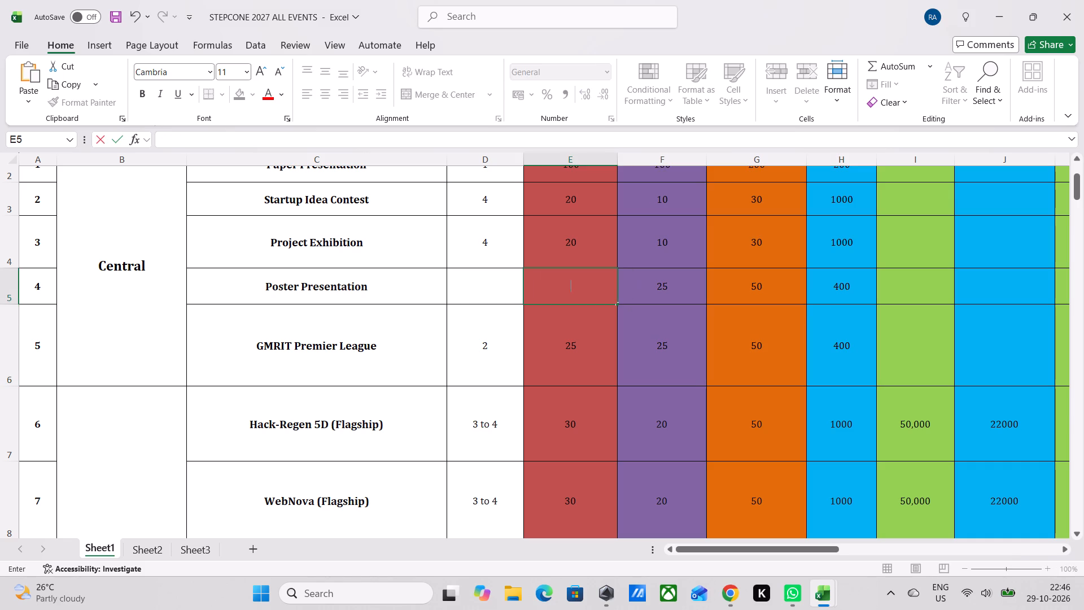
click(666, 293)
key(BackSpace)
click(763, 291)
key(BackSpace)
click(847, 292)
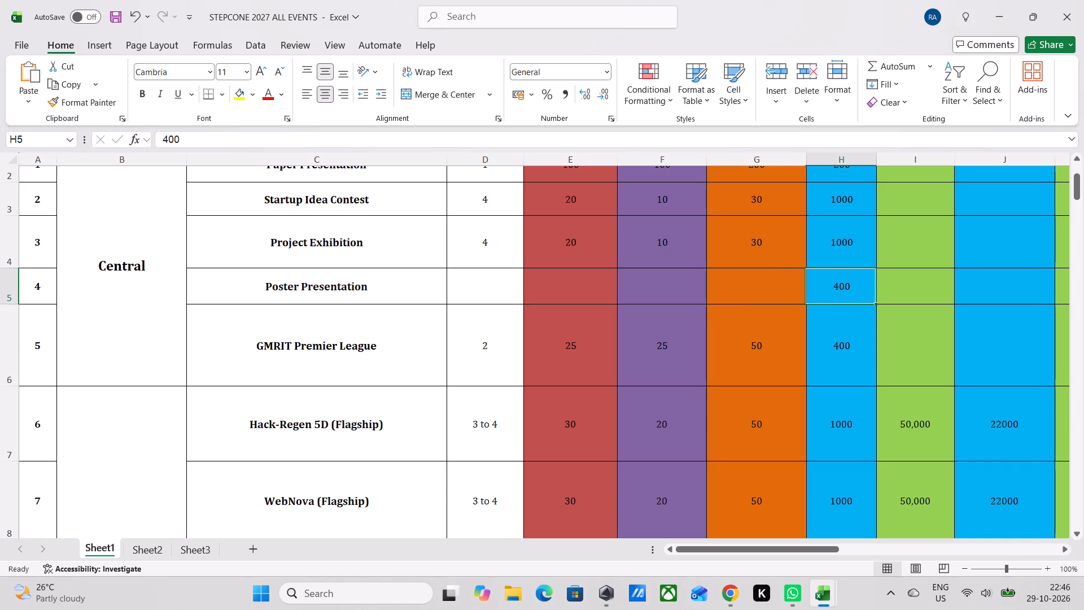
key(BackSpace)
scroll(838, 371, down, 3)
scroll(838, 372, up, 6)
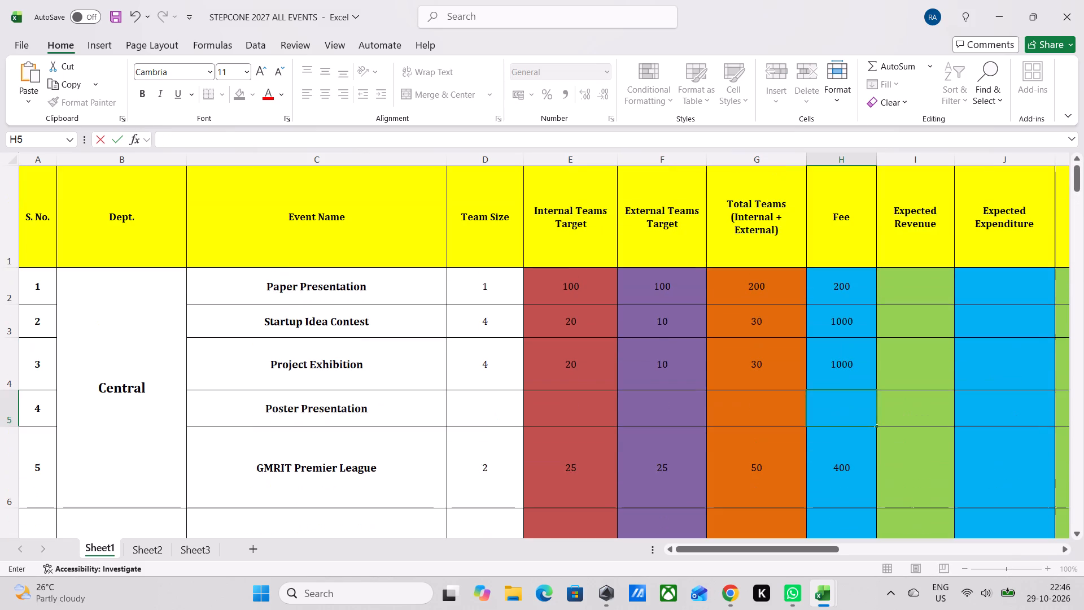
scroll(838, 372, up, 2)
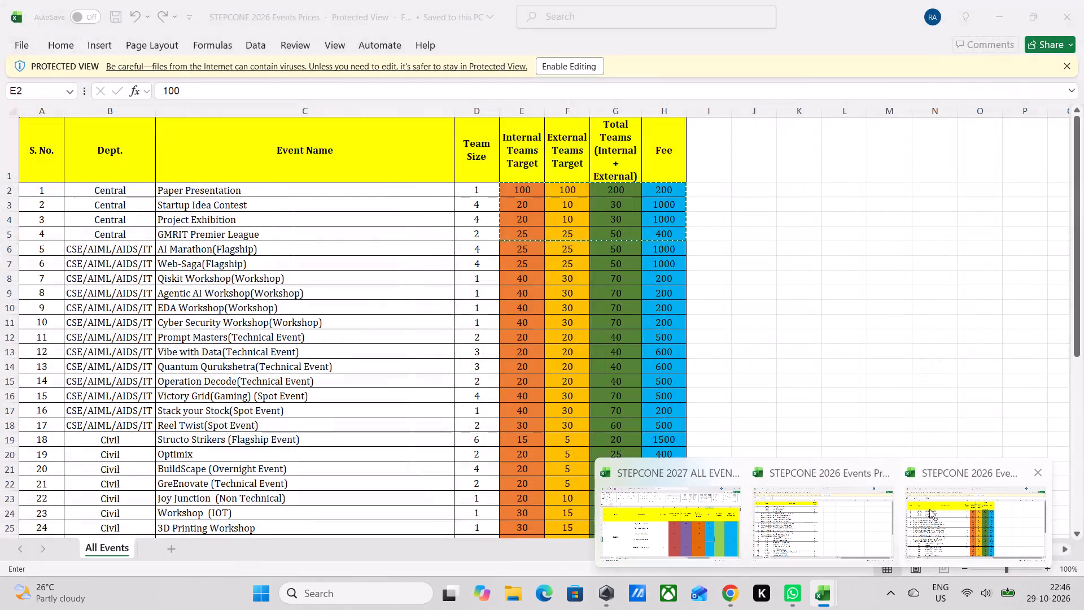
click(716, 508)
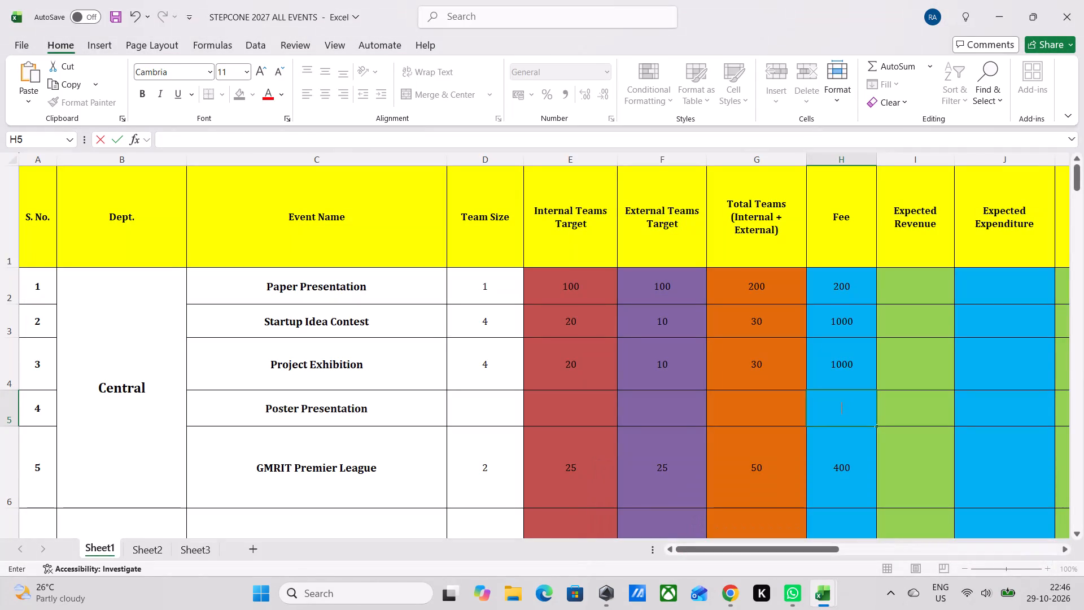
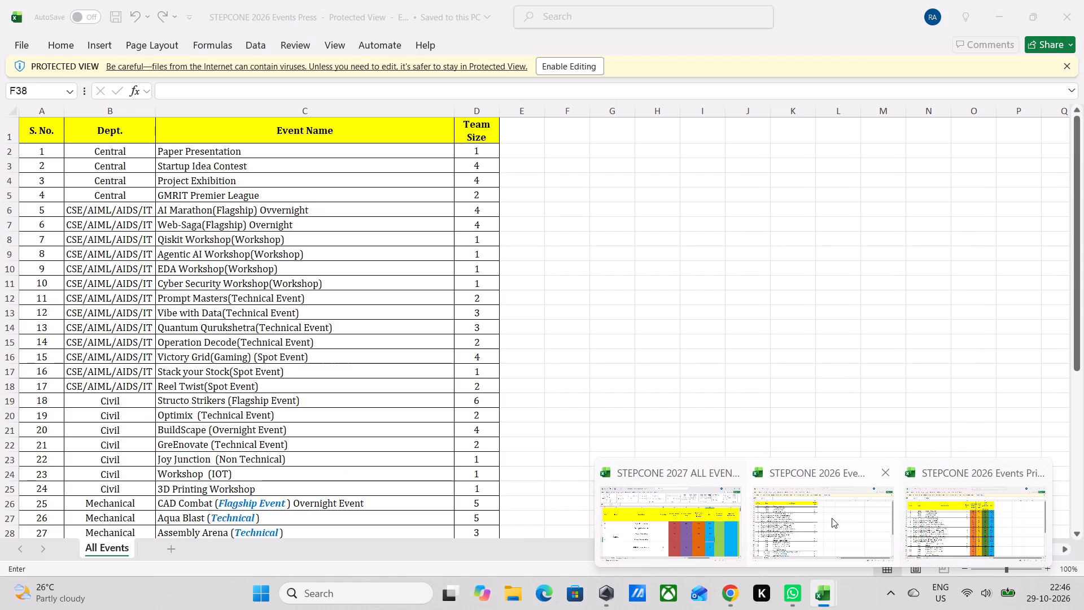
Return to the STEPCONE 2027 ALL EVENTS workbook and examine the Central and SOAC events' targets, fees, revenue and expenditure entries.
click(720, 522)
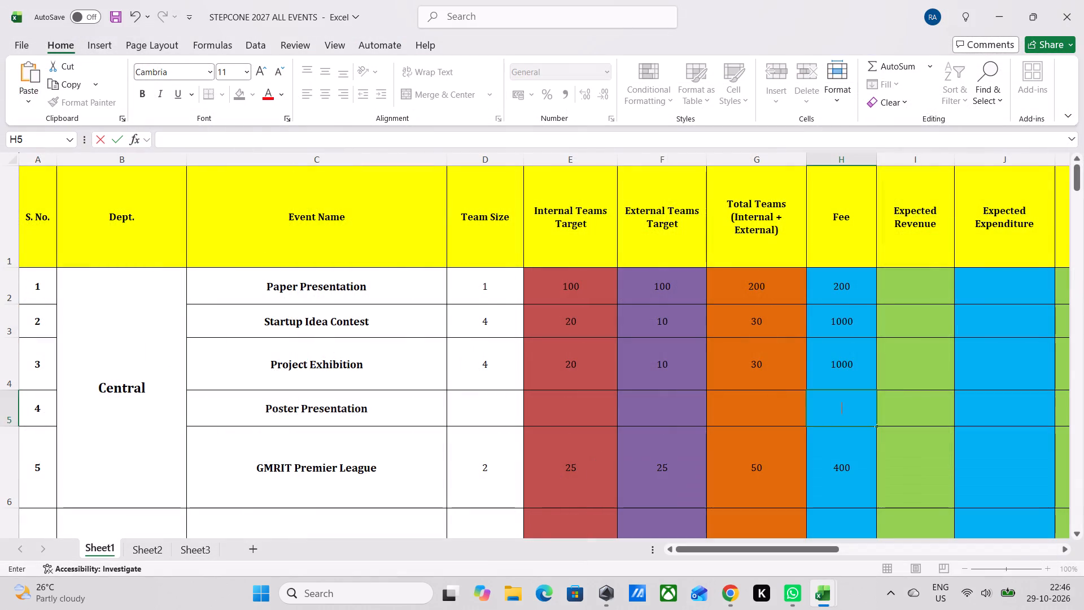
scroll(675, 421, down, 15)
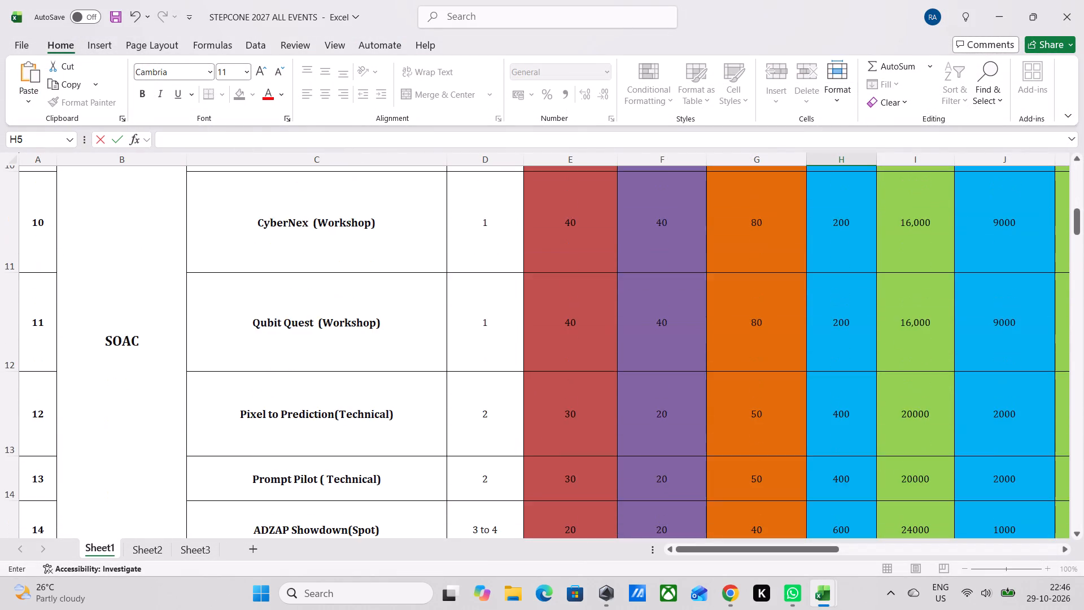
scroll(675, 421, down, 6)
scroll(675, 421, up, 8)
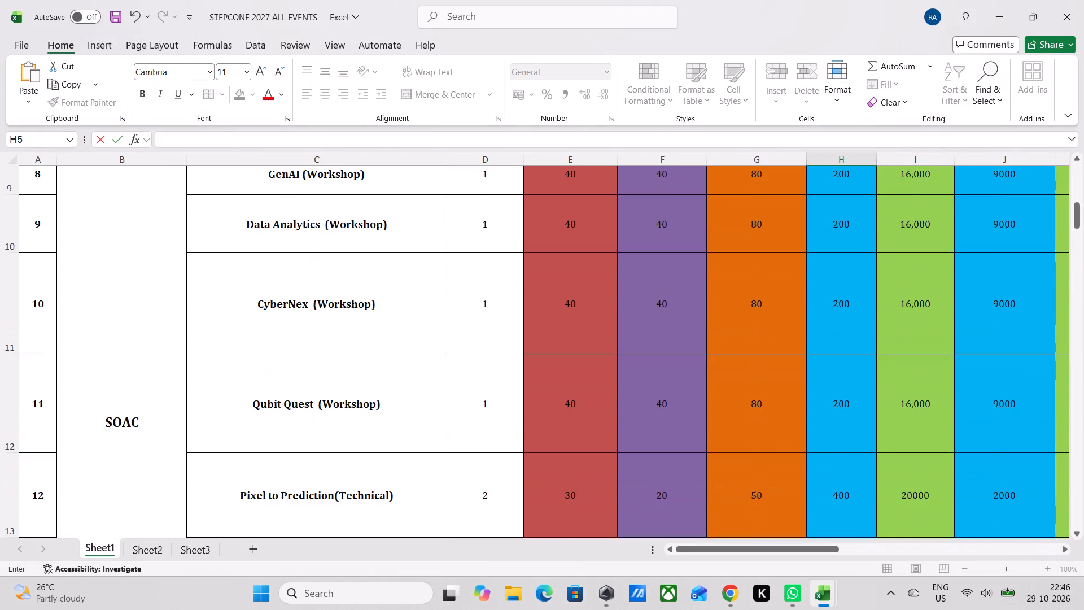
scroll(675, 421, up, 13)
scroll(675, 422, down, 3)
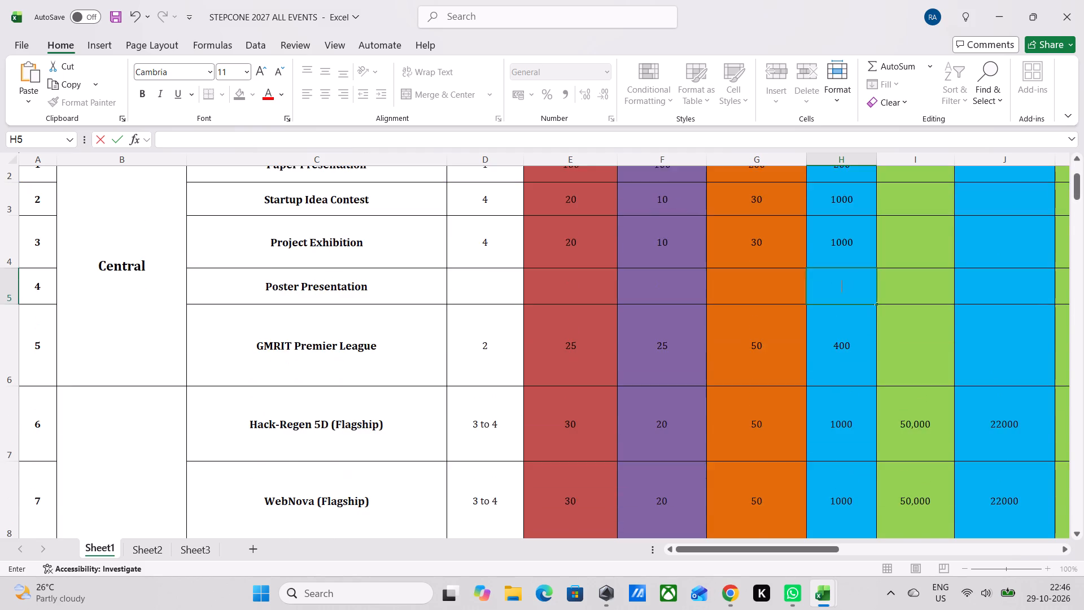
scroll(675, 424, down, 2)
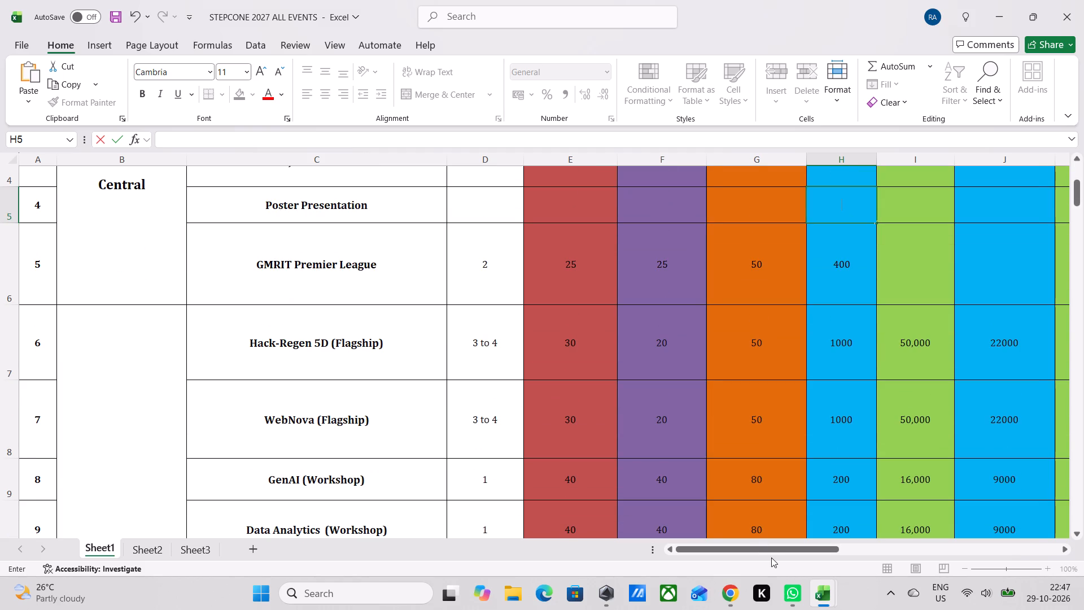
drag(772, 549, 853, 555)
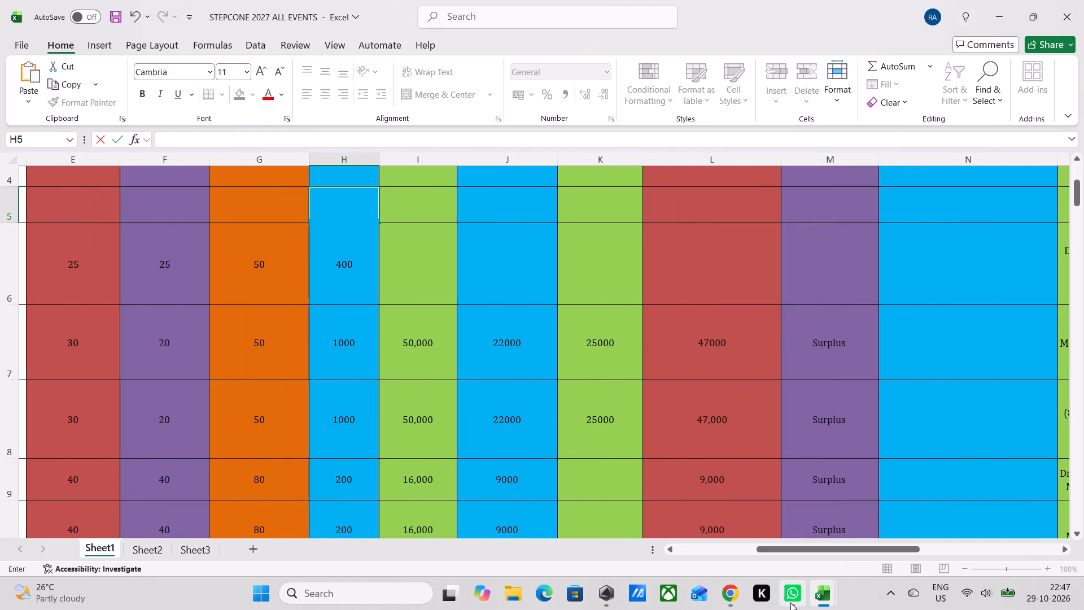
Switch to the YouTube music video in Chrome.
click(731, 541)
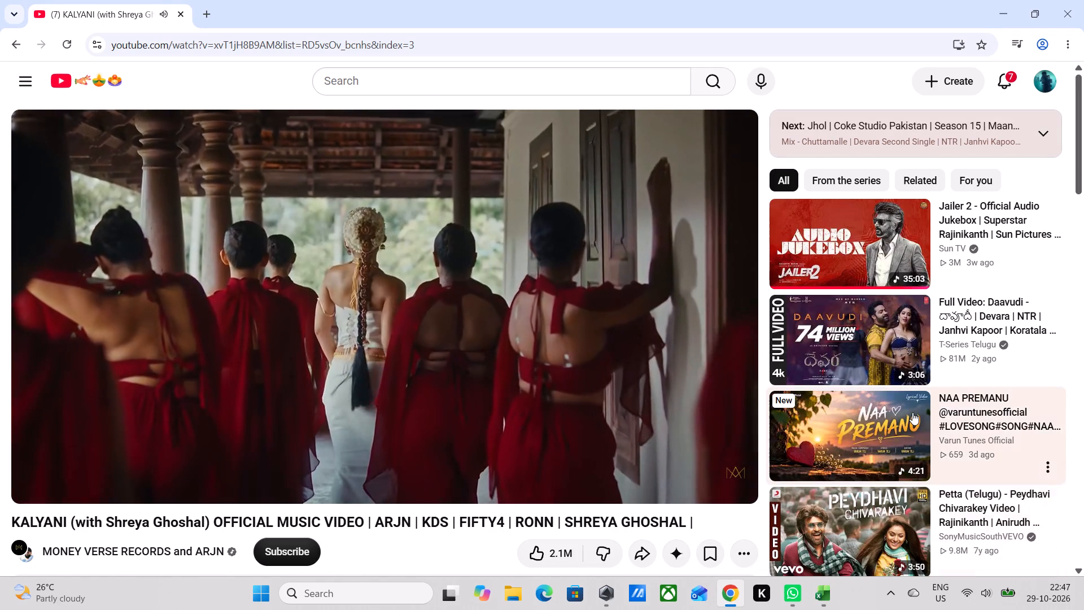
Switch the playing YouTube video to Veezha Veera Lyrical (Tamil) from the recommendations.
scroll(912, 412, down, 6)
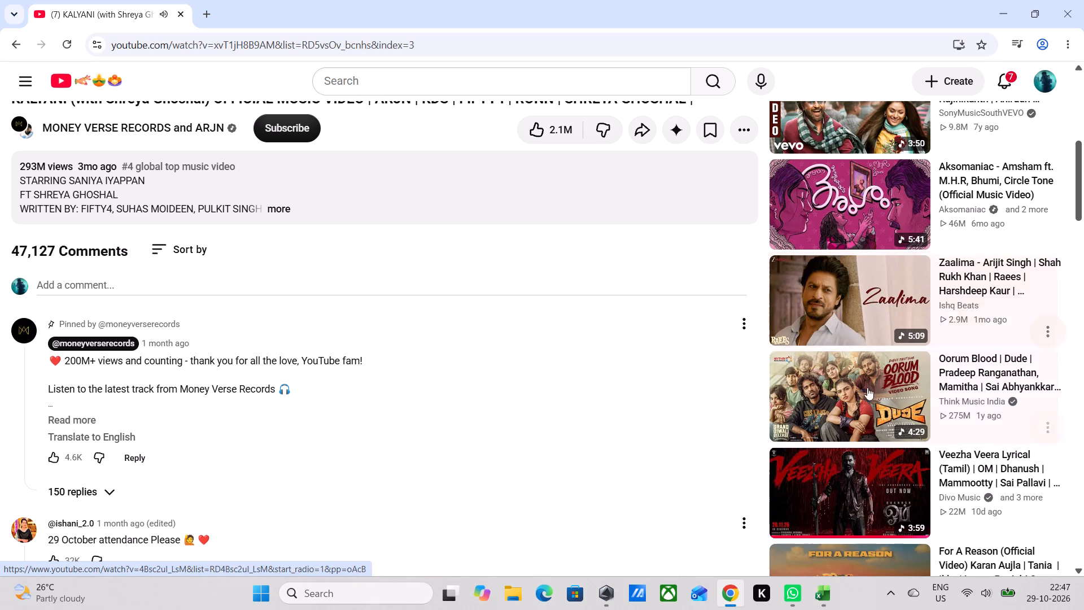
click(885, 464)
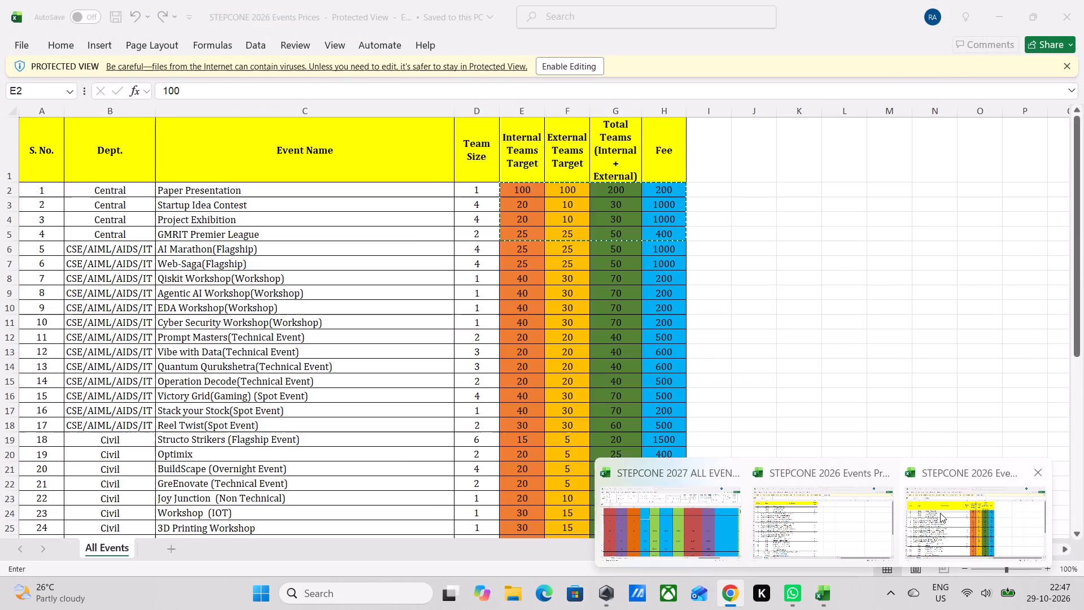
Switch to the STEPCONE 2026 Events Prices workbook and clear the pending copy of the Central events' values.
click(940, 513)
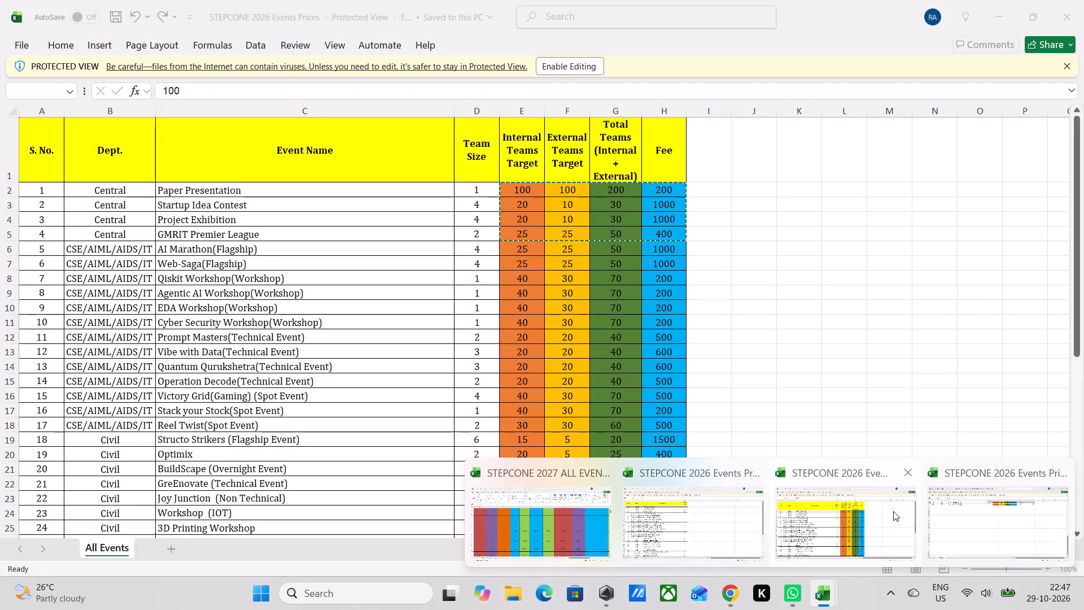
click(893, 511)
key(Escape)
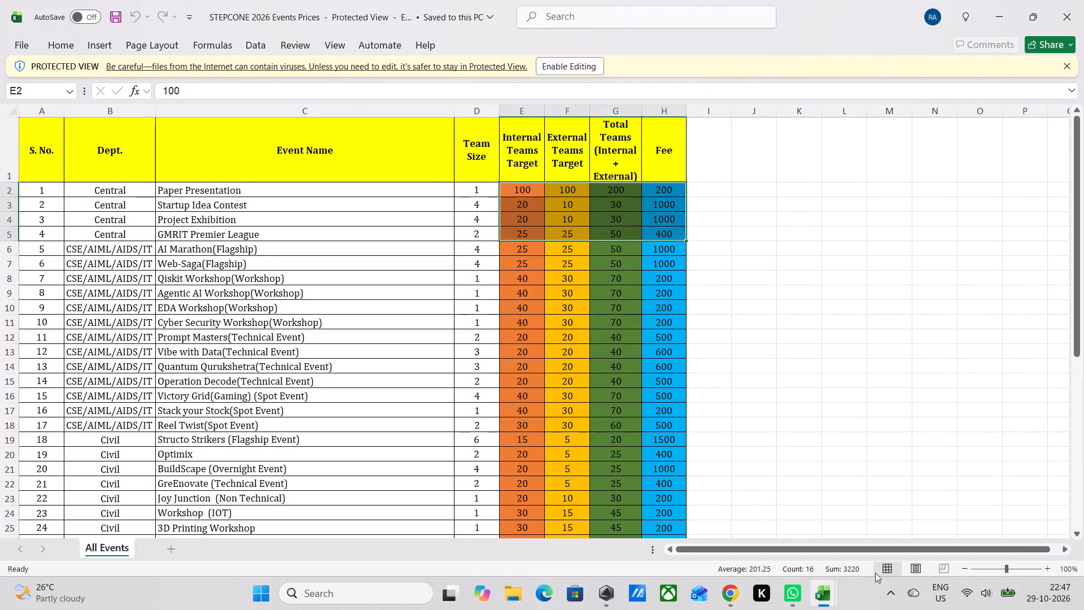
Switch to the STEPCONE 2026 Events Prices & Prizes workbook and examine its event rows up to the header row.
click(960, 543)
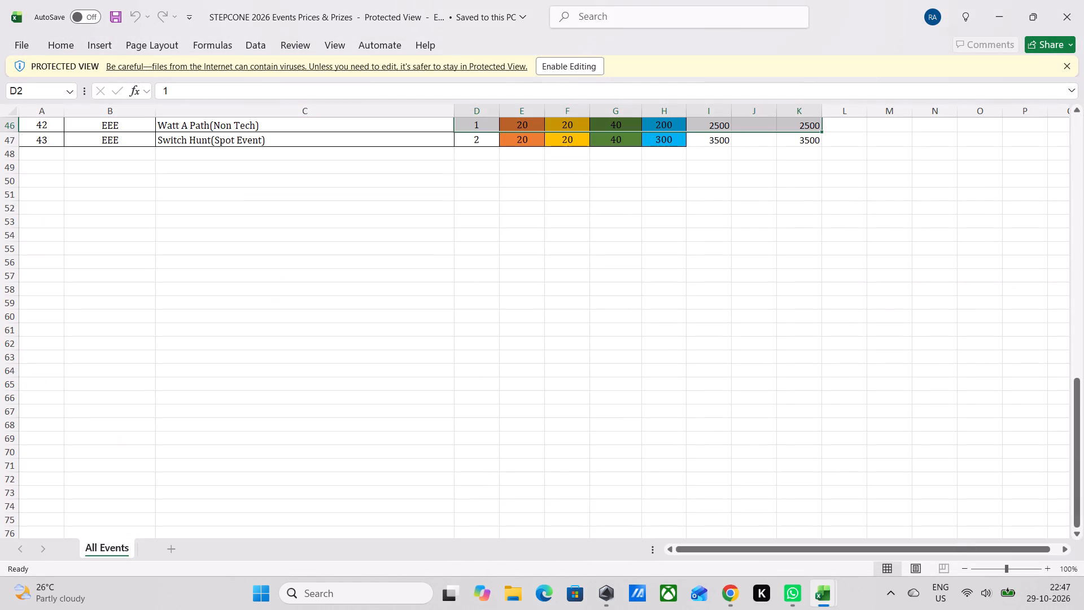
scroll(768, 290, up, 15)
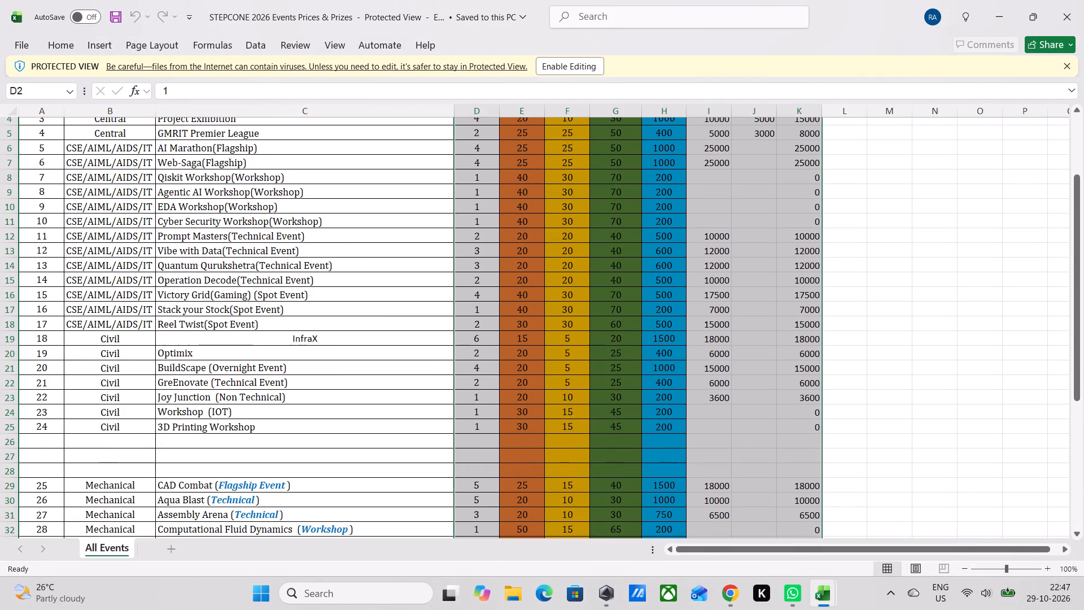
scroll(768, 290, up, 4)
click(911, 308)
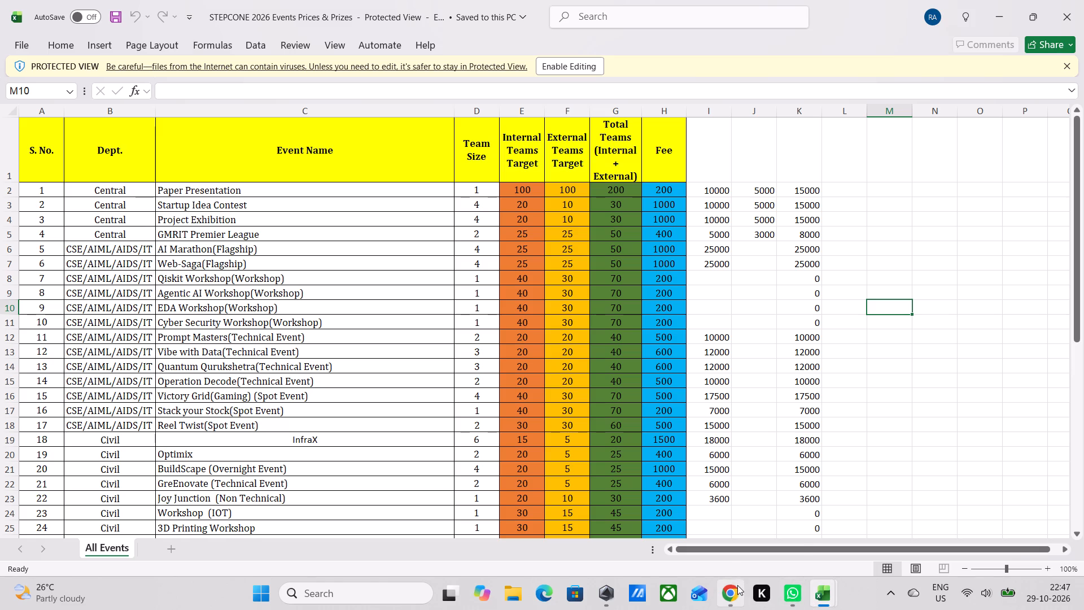
Switch to the YouTube video in Chrome and skip the advertisement.
click(738, 516)
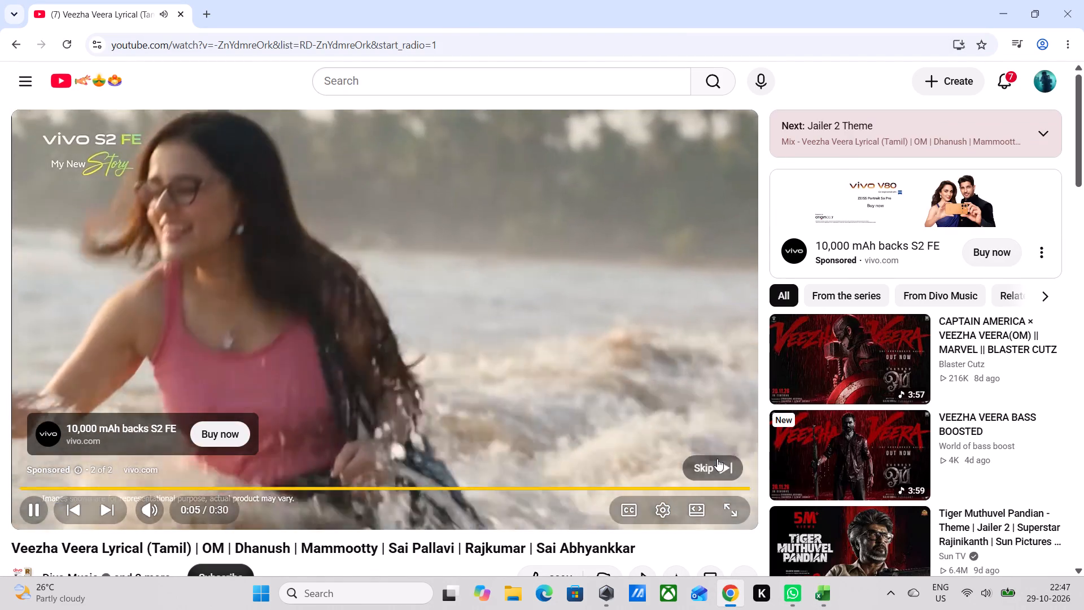
click(717, 459)
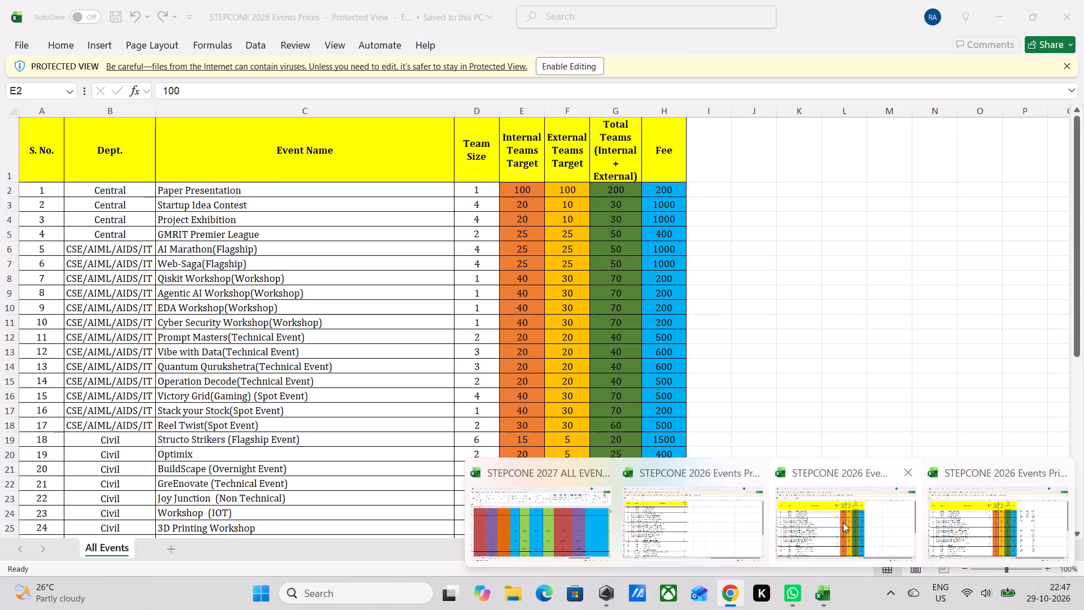
Compare the 2026 Events Prices & Prizes amounts with the revenue, expenditure and prize columns in STEPCONE 2027 ALL EVENTS.
click(963, 531)
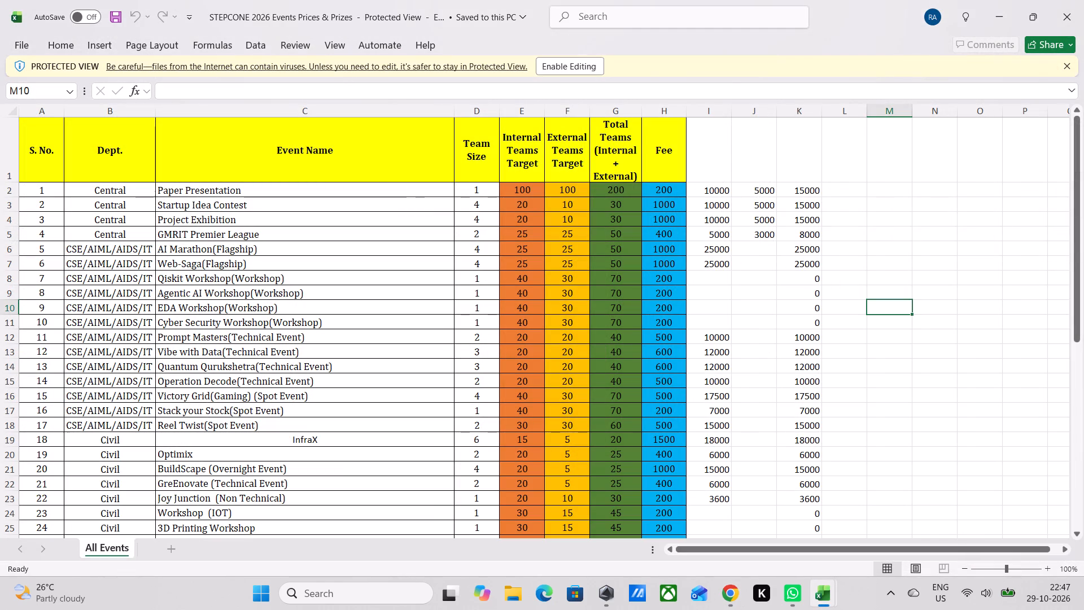
scroll(728, 259, up, 6)
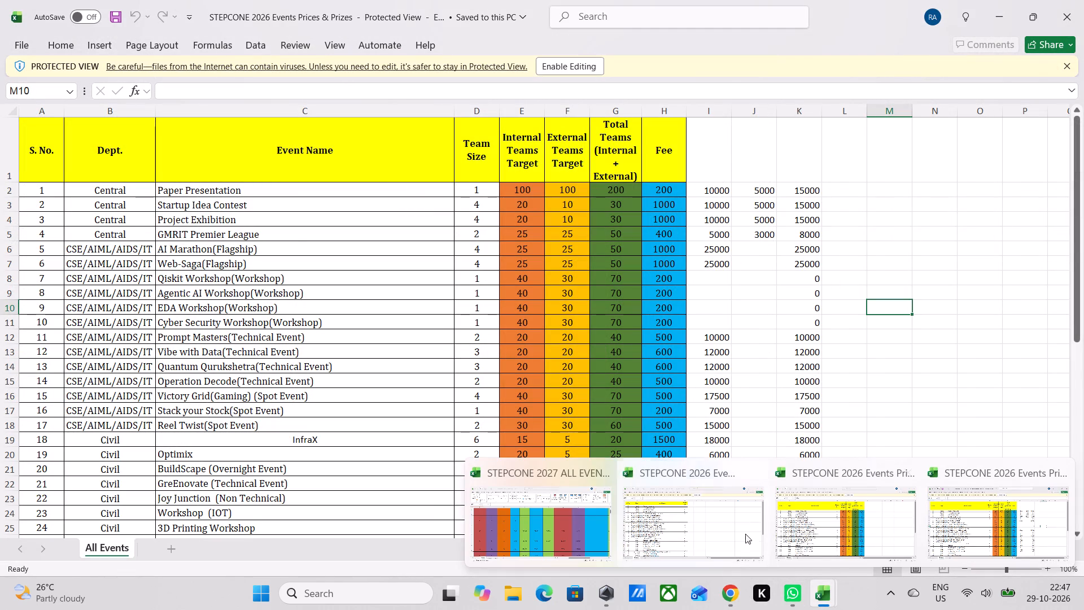
click(600, 497)
scroll(645, 394, up, 4)
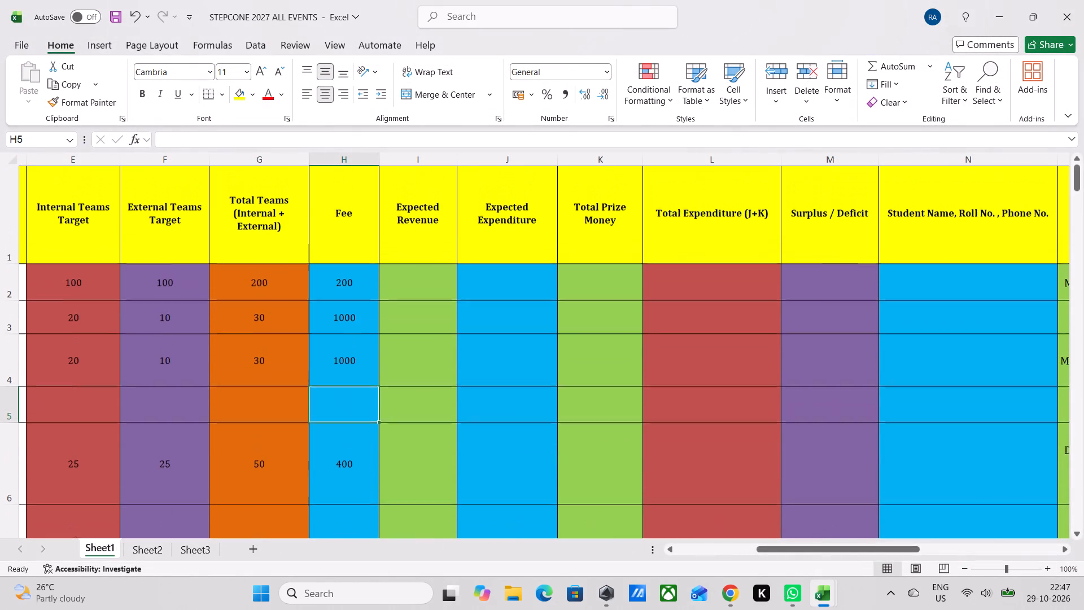
scroll(645, 394, up, 2)
scroll(648, 395, down, 19)
scroll(652, 402, up, 11)
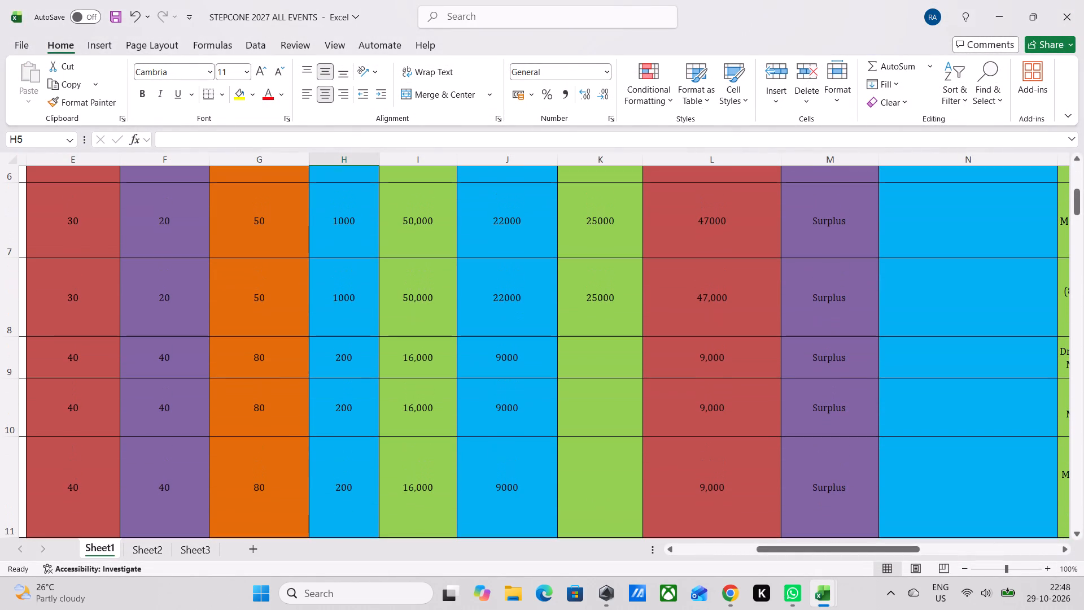
drag(786, 550, 720, 535)
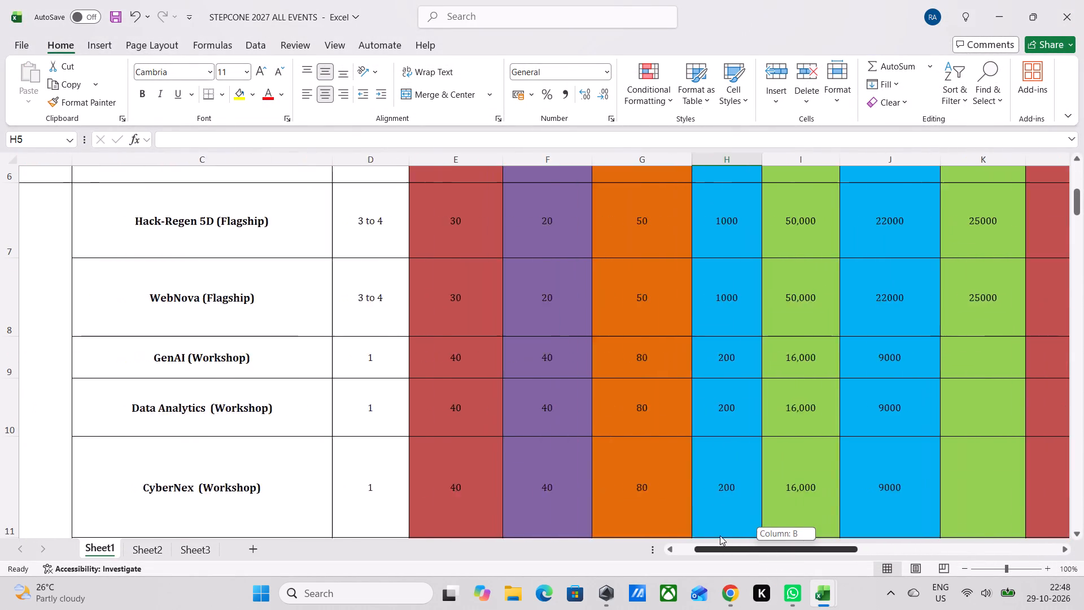
drag(720, 535, 696, 529)
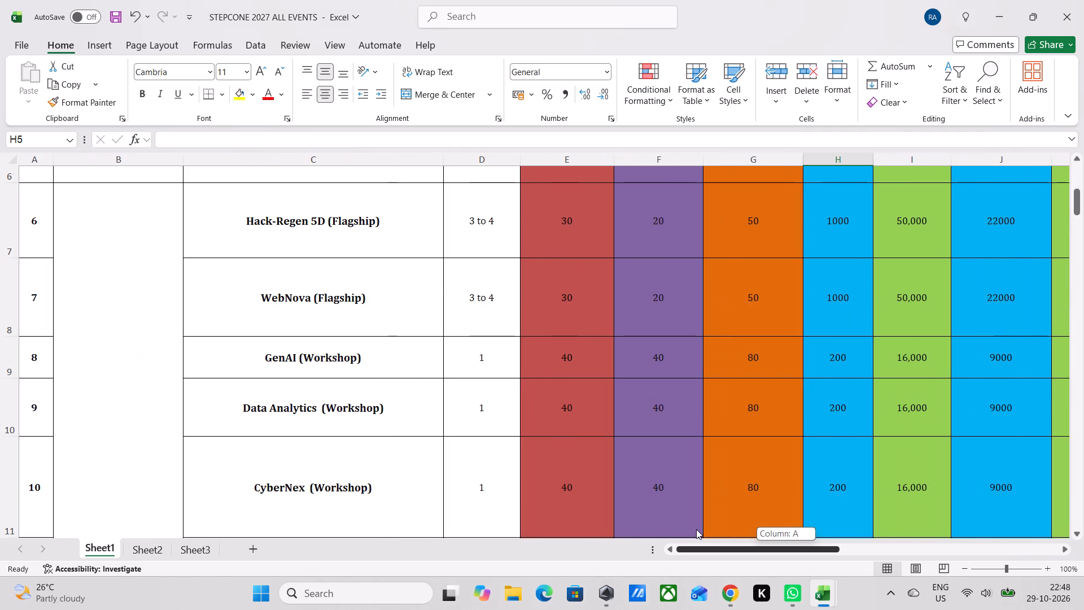
drag(696, 529, 792, 543)
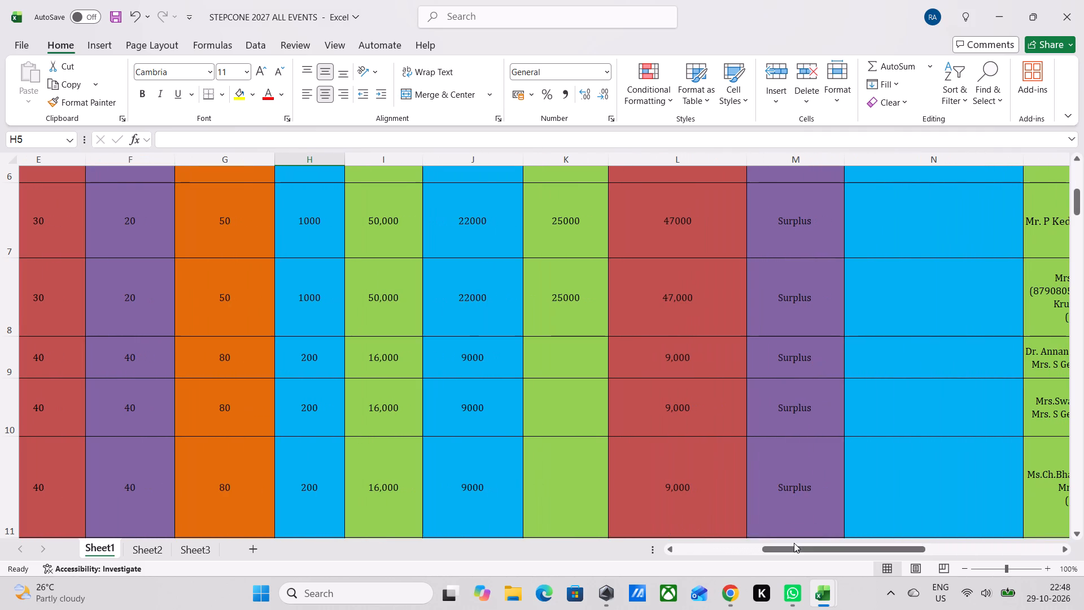
Look through the full event list in the STEPCONE 2026 Events Prices workbook for prize or expenditure figures.
click(841, 535)
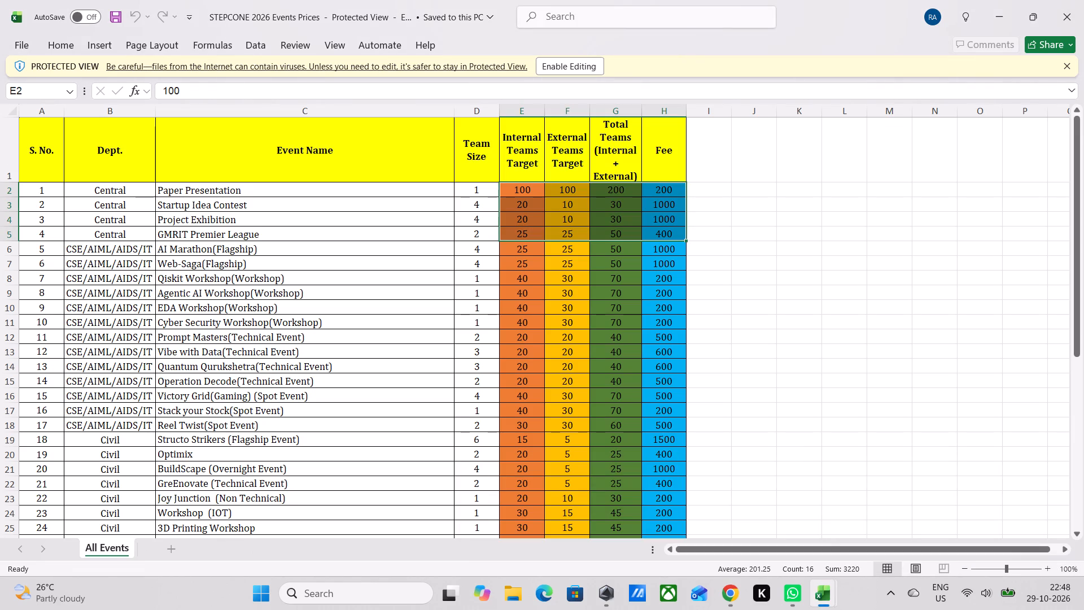
scroll(368, 393, down, 6)
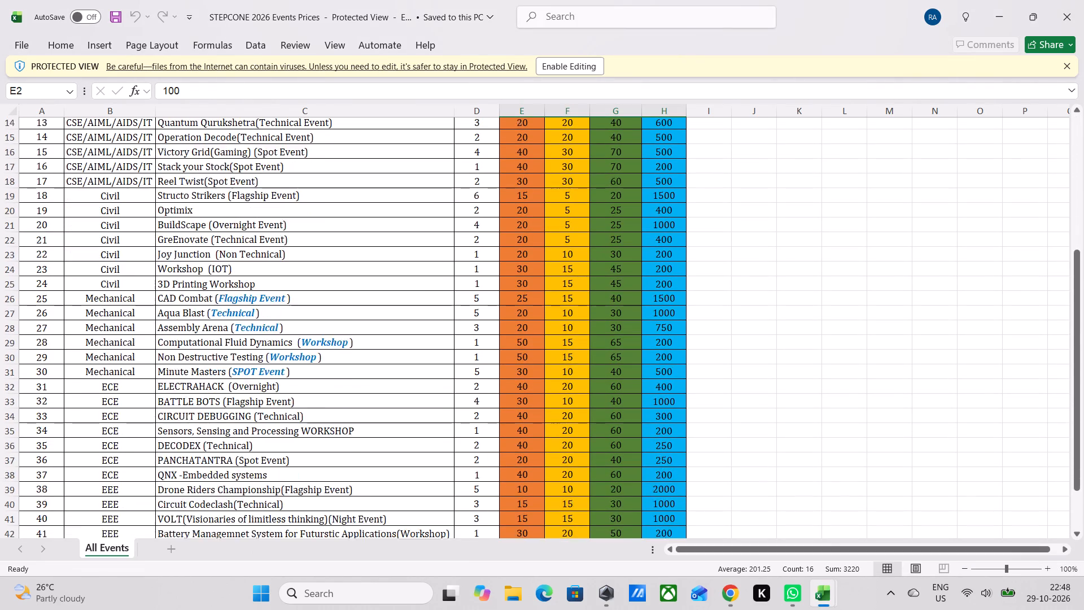
scroll(370, 395, down, 1)
scroll(370, 395, up, 7)
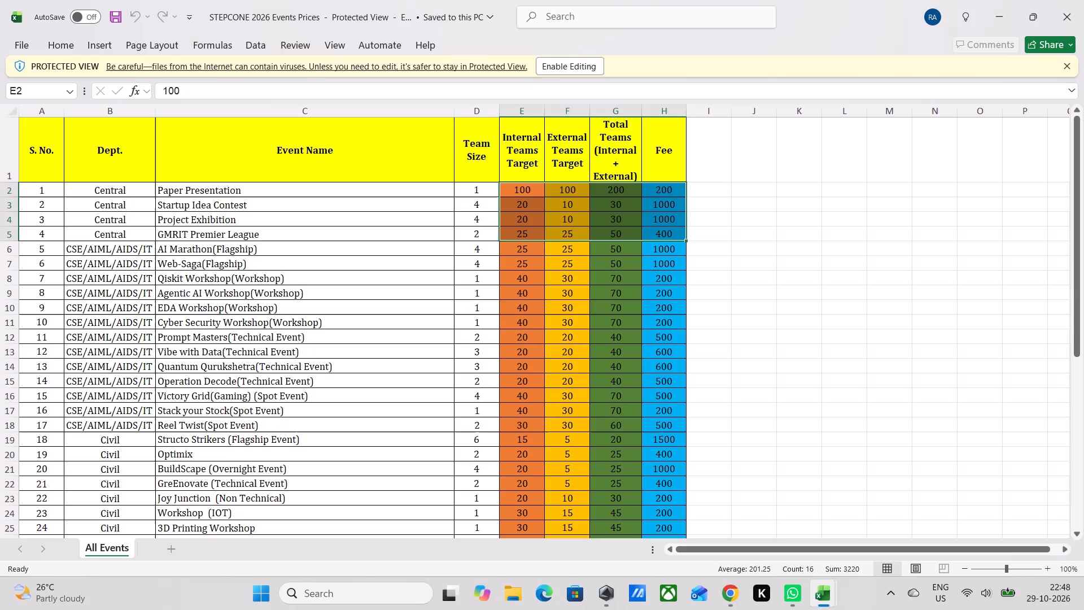
scroll(370, 395, down, 3)
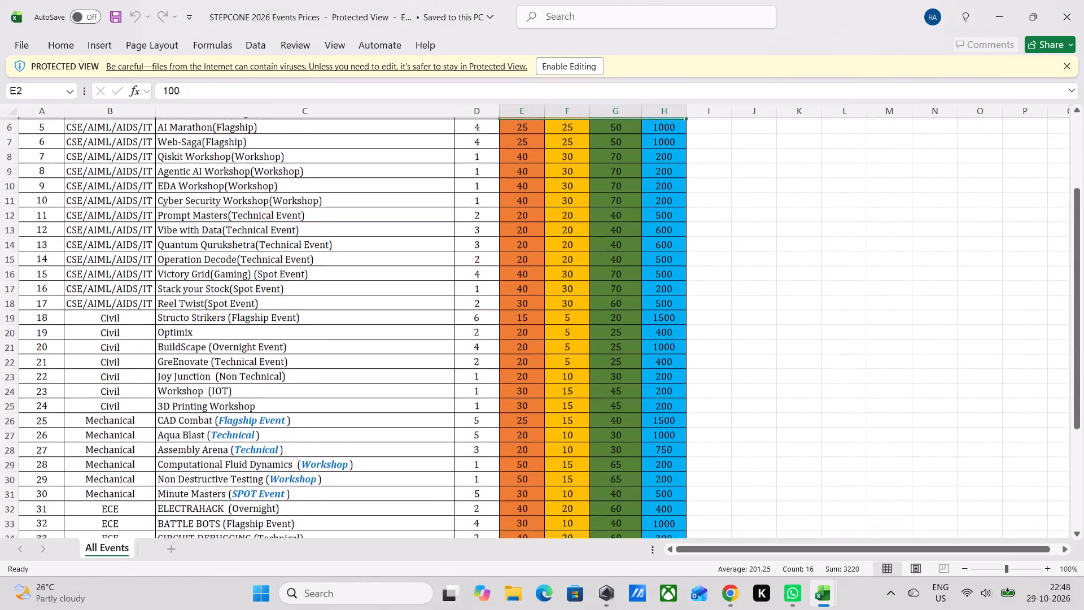
scroll(370, 395, down, 3)
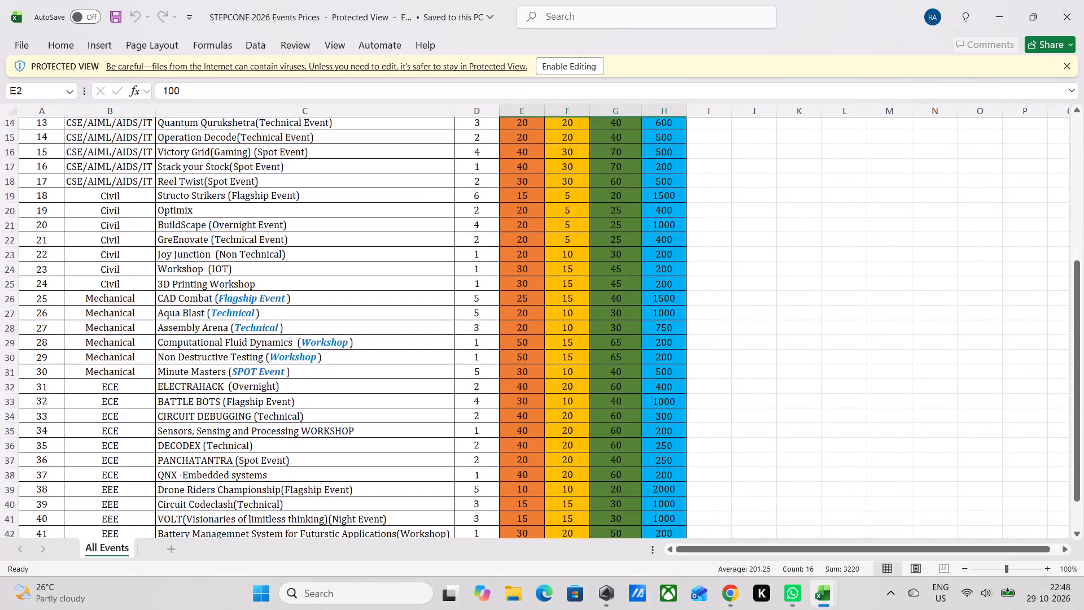
scroll(370, 395, down, 2)
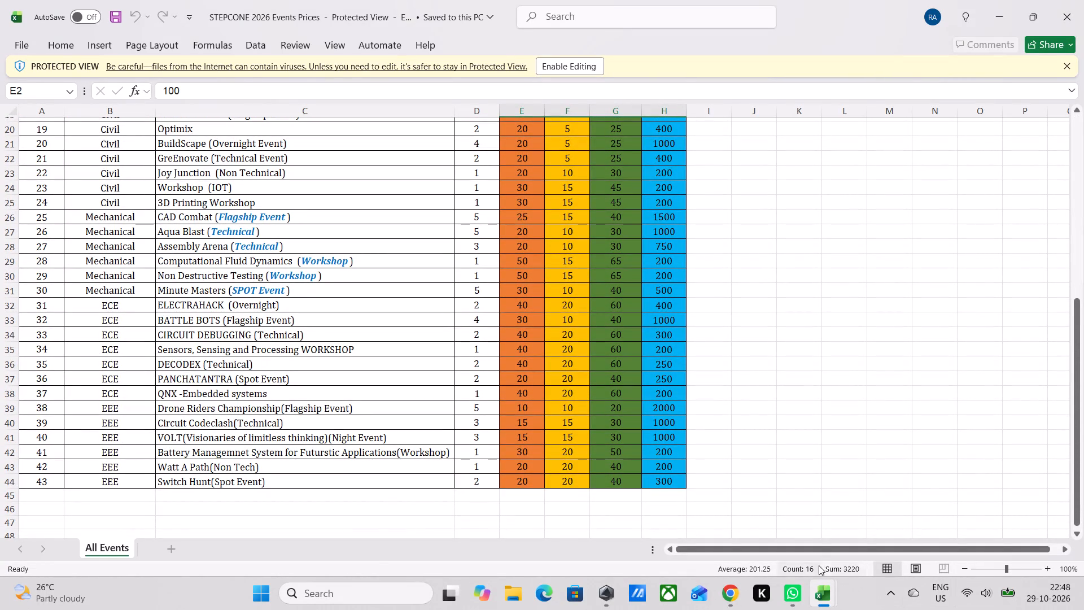
Check the event list in the STEPCONE 2026 Events Press workbook and dismiss its Protected View notice.
click(722, 529)
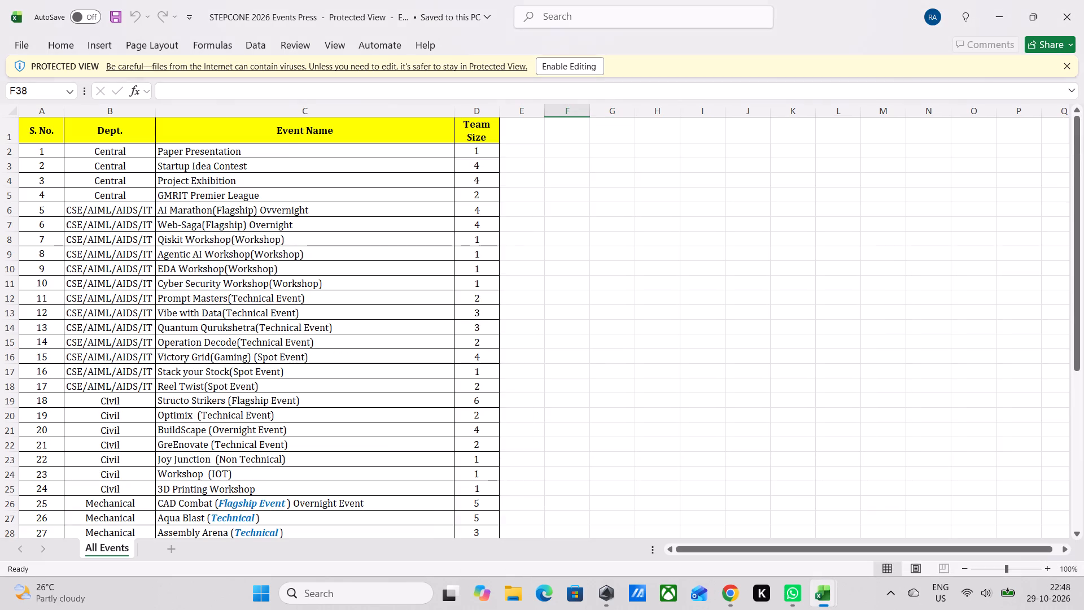
scroll(394, 256, down, 2)
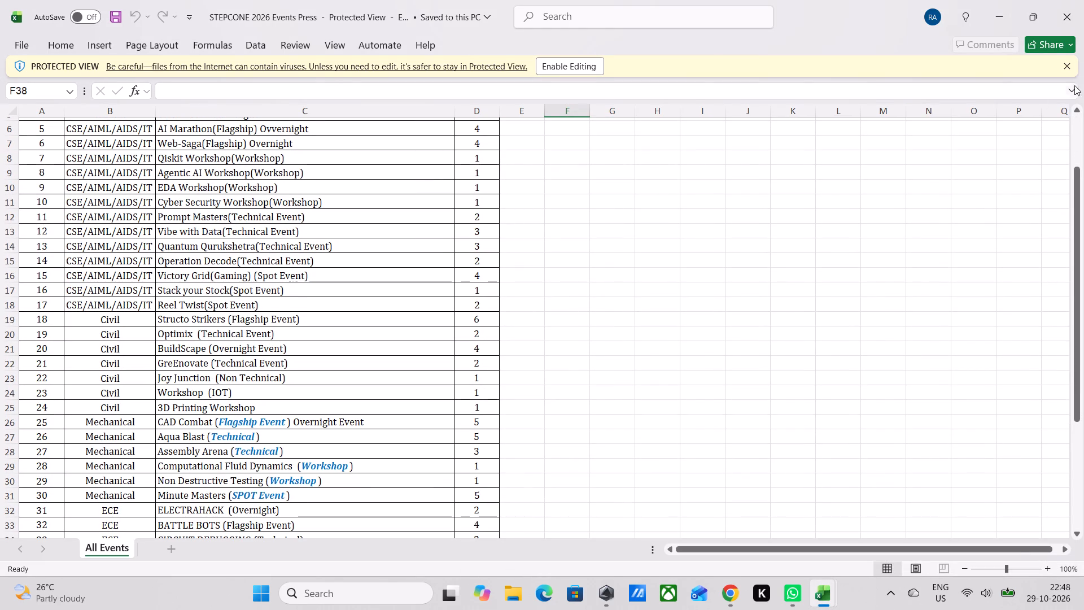
click(1068, 65)
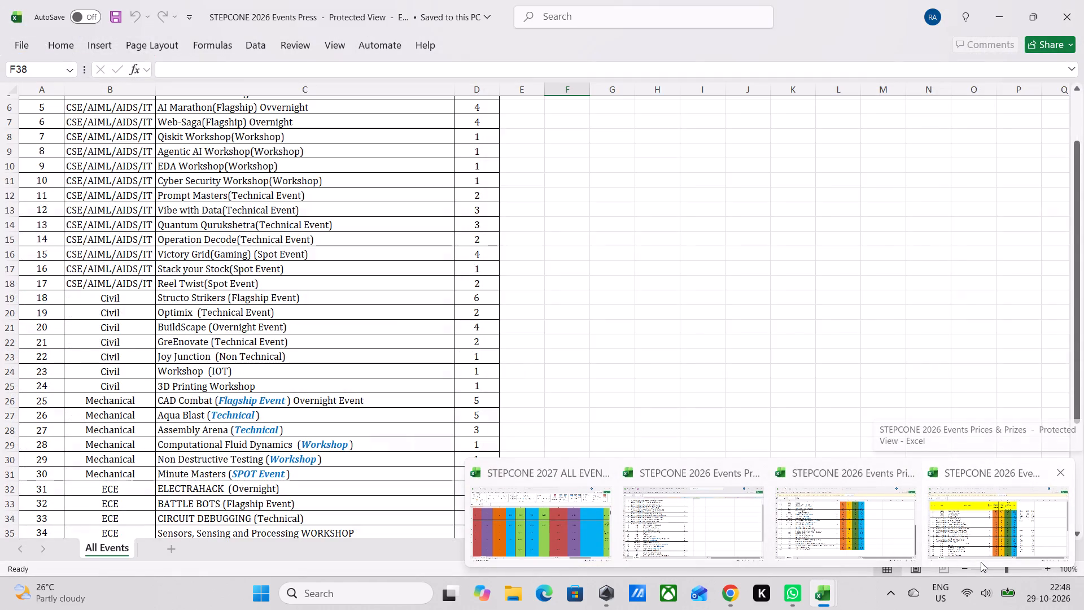
In STEPCONE 2026 Events Prices & Prizes, copy the three unlabelled amount columns, I2:K5, for the four Central events.
click(988, 537)
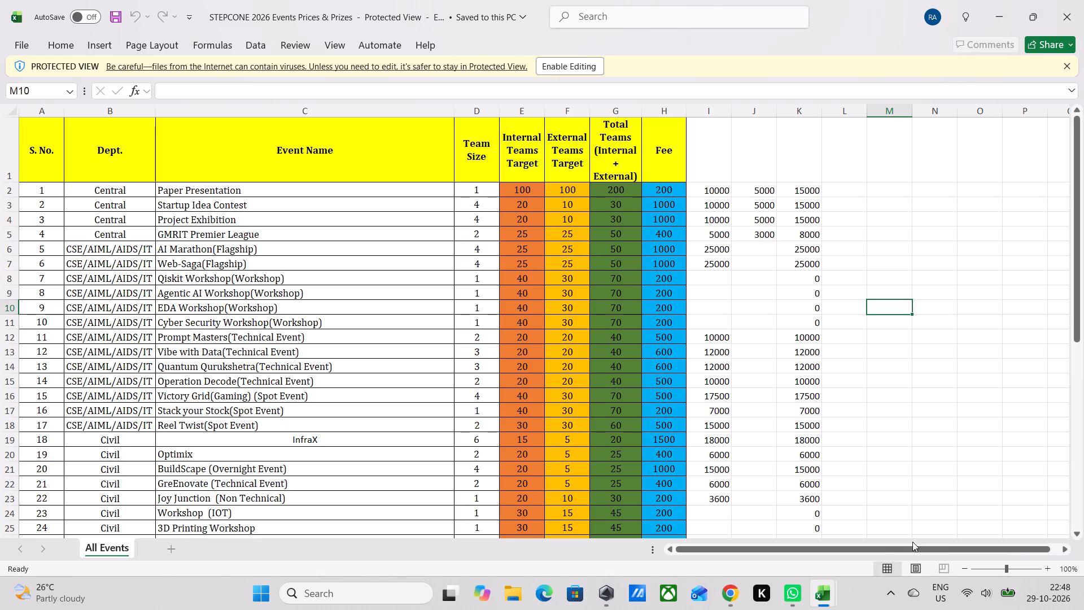
click(707, 190)
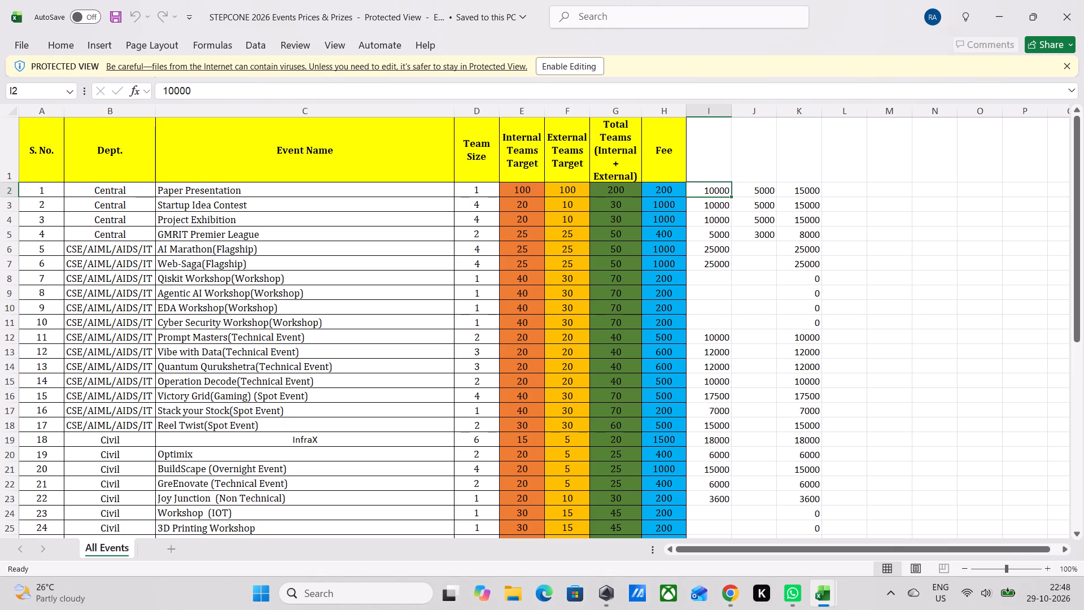
drag(724, 194, 790, 246)
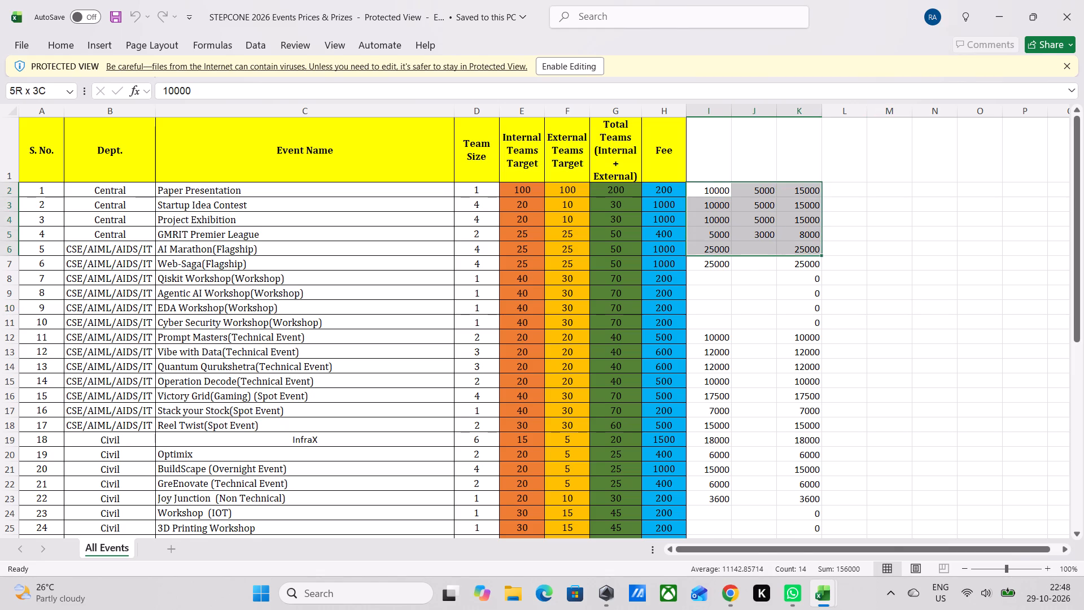
drag(790, 246, 812, 230)
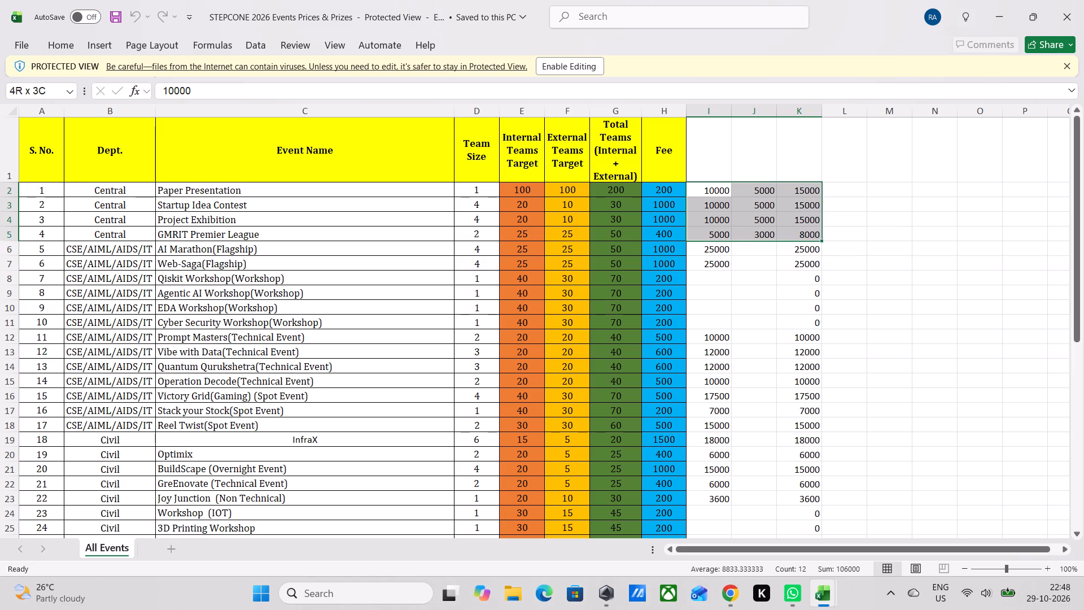
drag(812, 230, 815, 230)
key(ctrl+c)
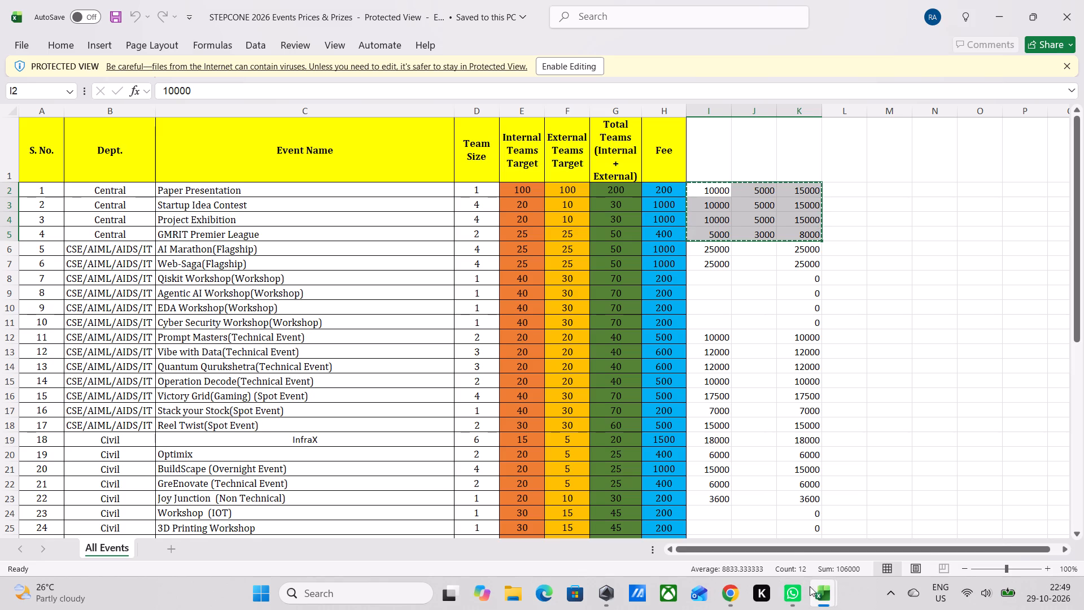
In STEPCONE 2027 ALL EVENTS, paste the copied amounts starting at Paper Presentation's Expected Revenue cell, I2.
click(561, 505)
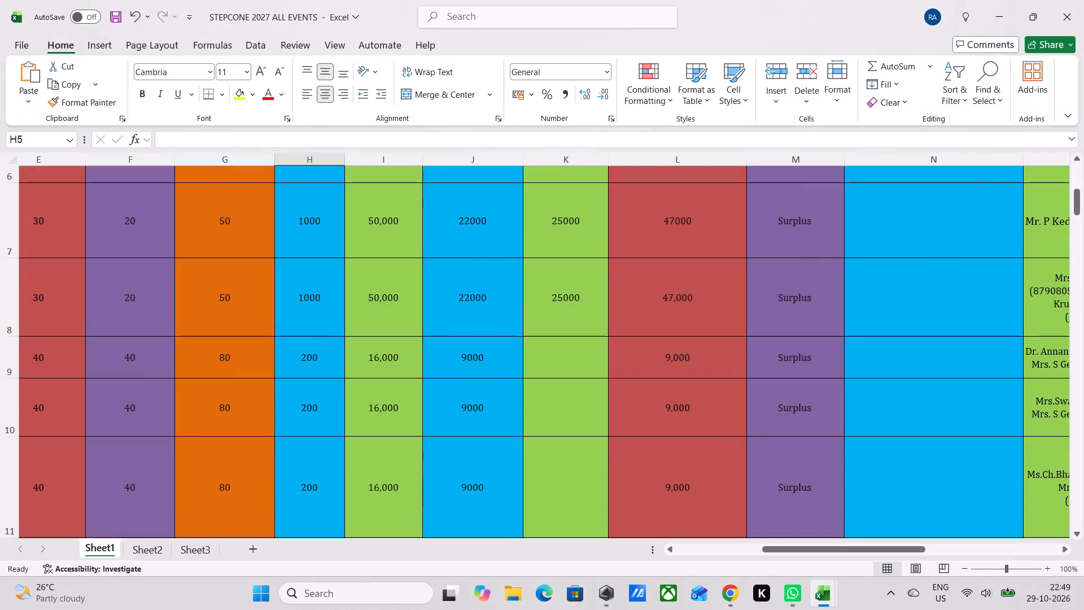
scroll(757, 474, up, 12)
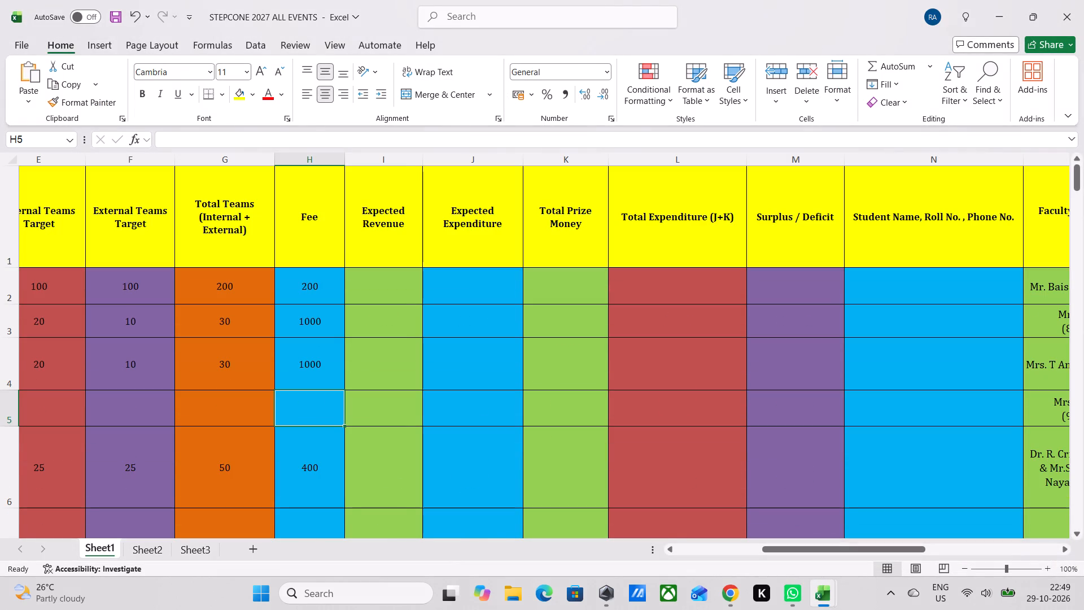
click(385, 300)
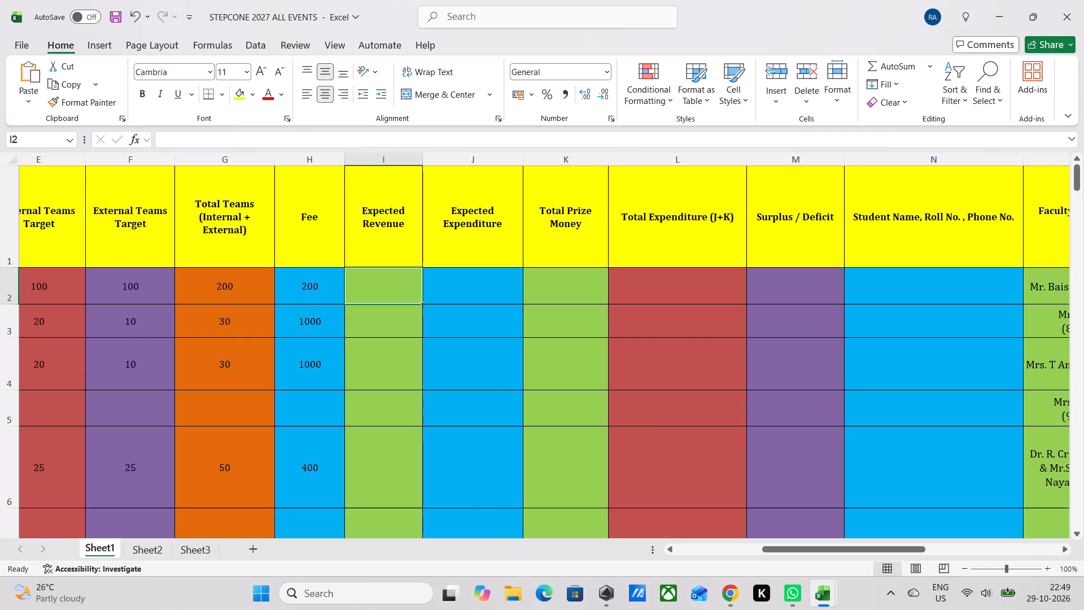
key(ctrl+v)
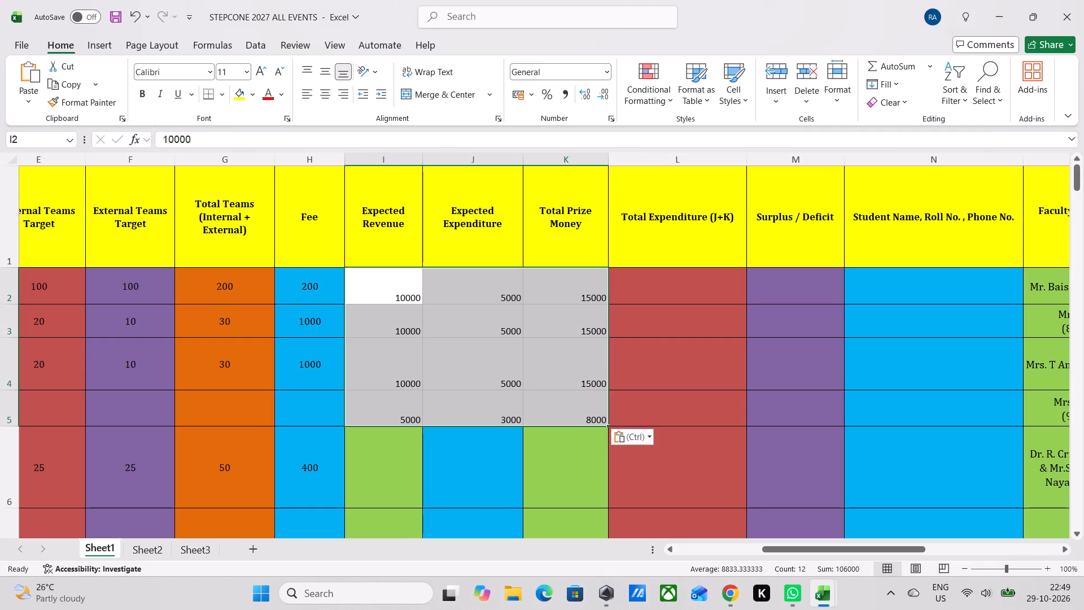
Fill row 6 with 5000 as Expected Revenue, 3000 as Expected Expenditure and 8000 as Total Prize Money.
click(389, 471)
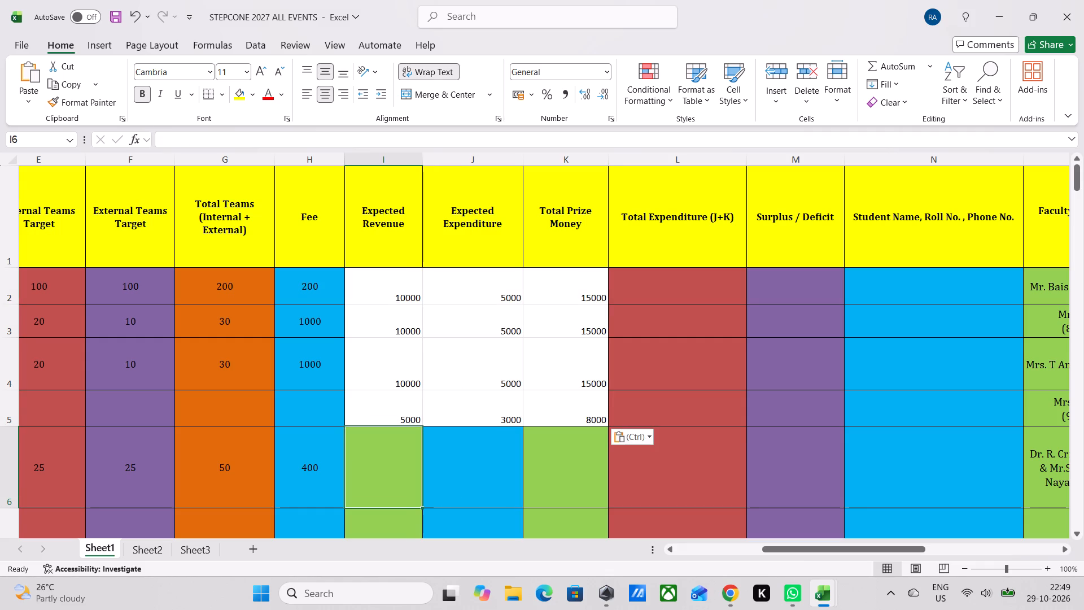
text(5000)
click(492, 478)
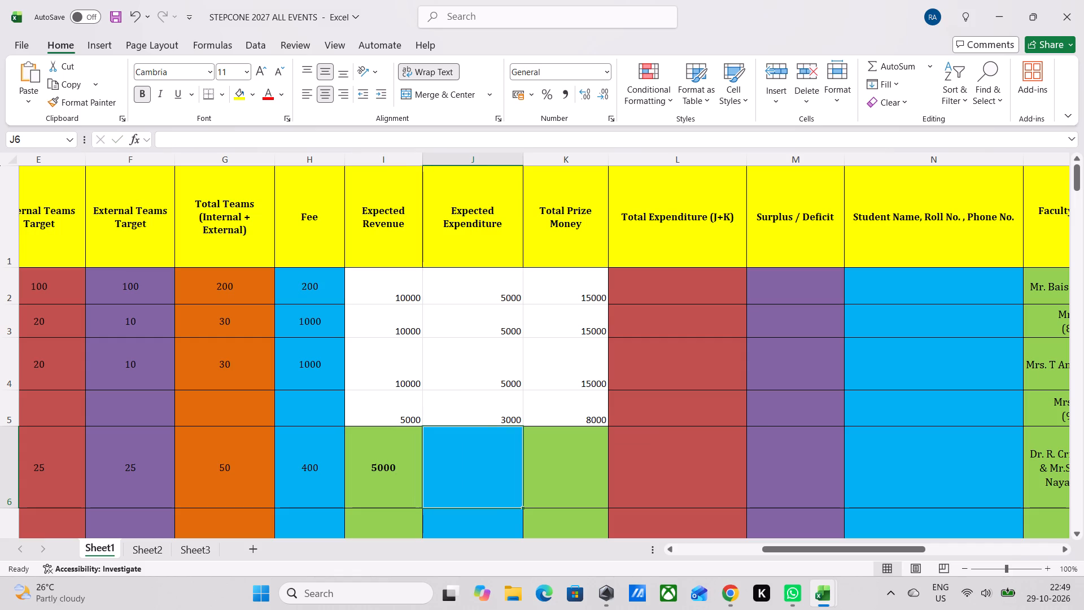
key(3)
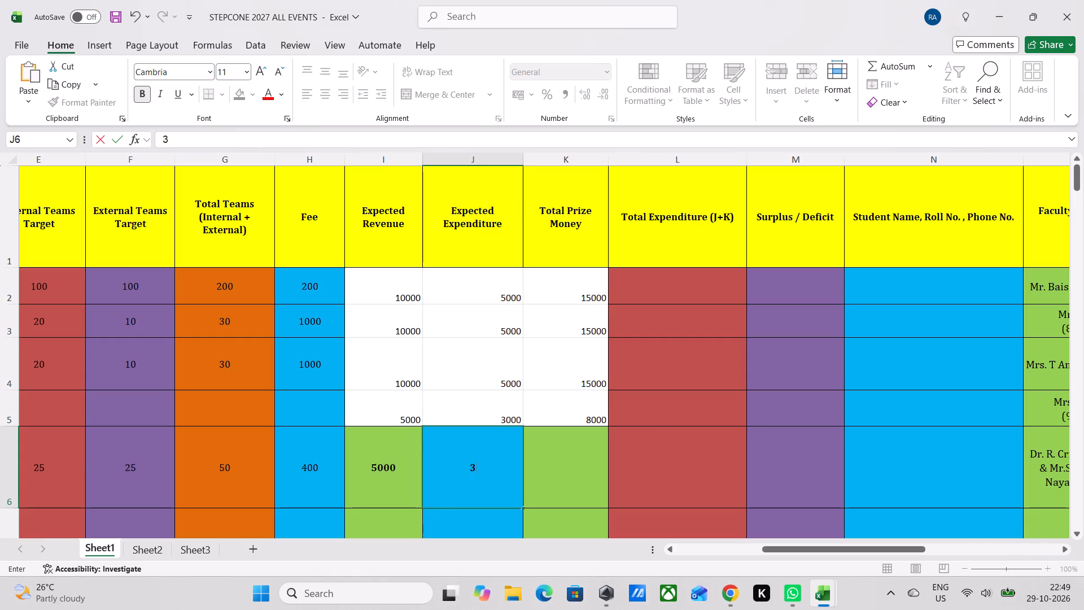
text(000)
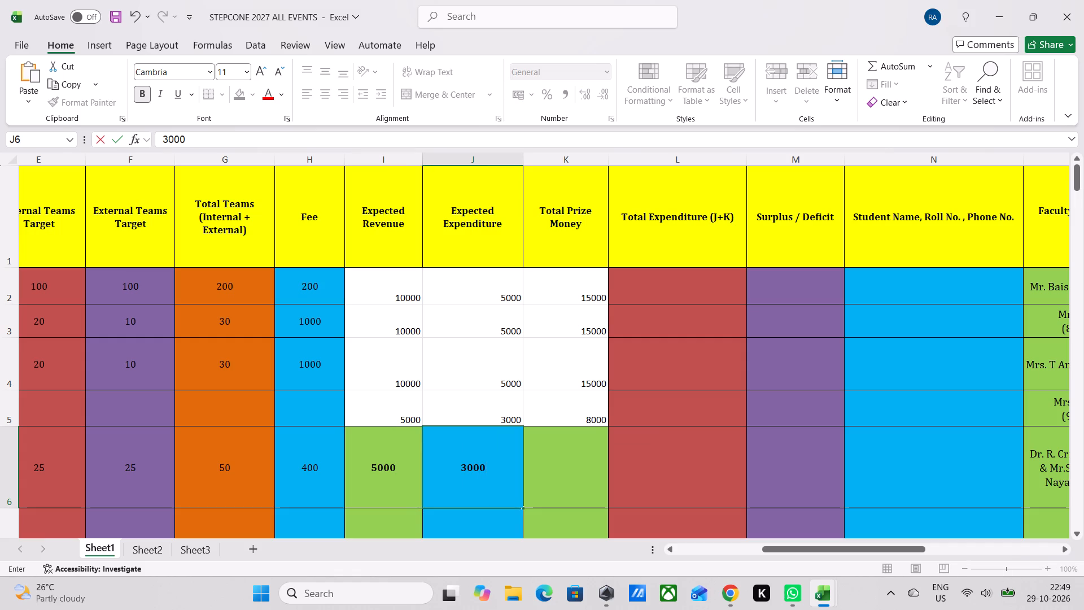
click(576, 488)
text(8000)
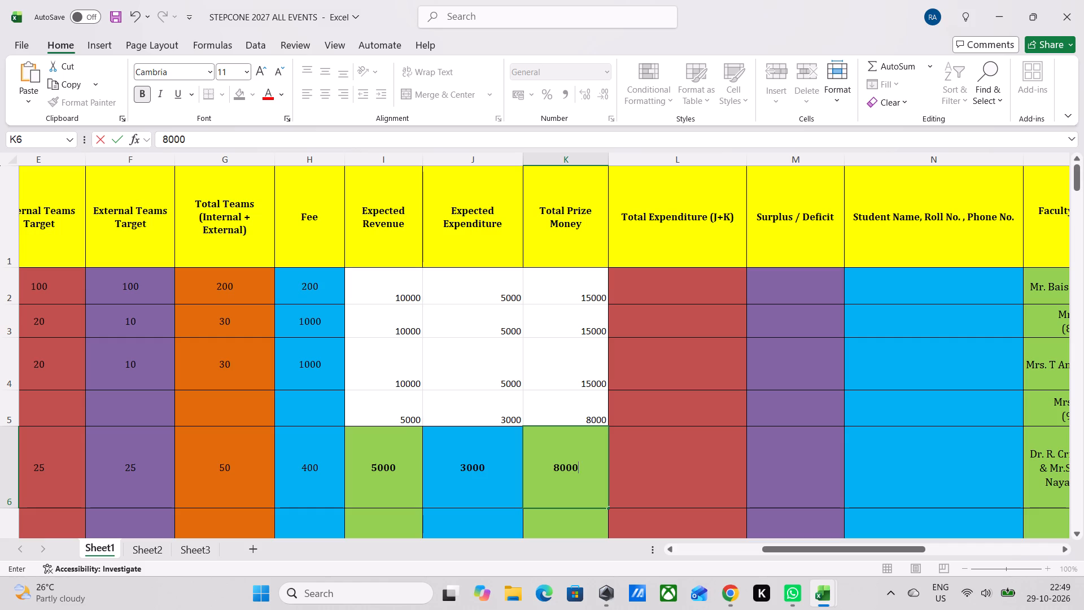
Clear the misplaced Expected Revenue, Expected Expenditure and Total Prize Money amounts from row 5, cells I5:K5.
click(599, 415)
key(BackSpace)
click(512, 407)
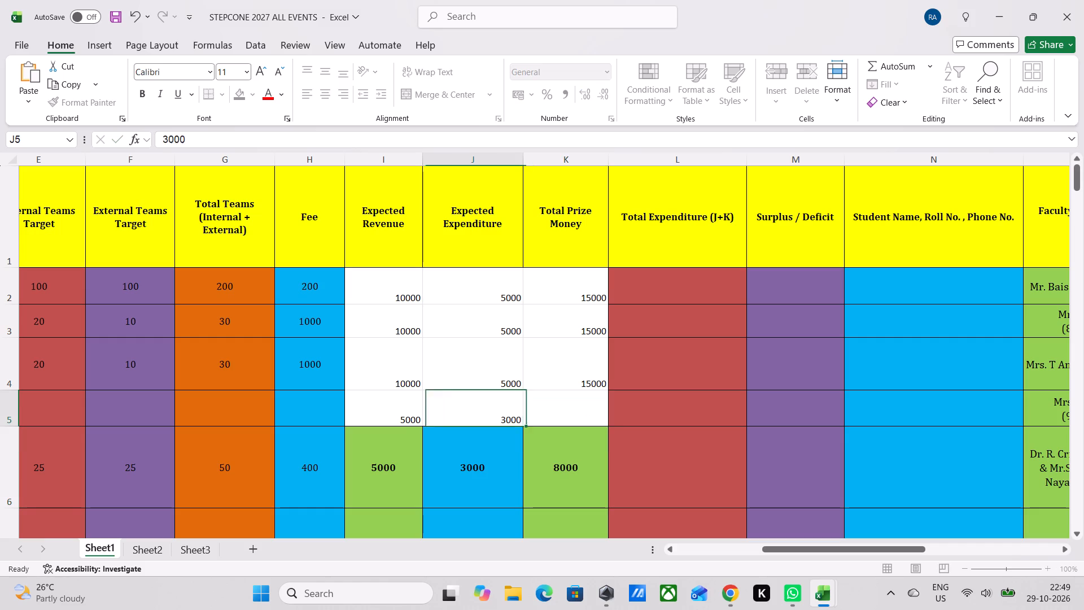
key(BackSpace)
click(410, 412)
key(BackSpace)
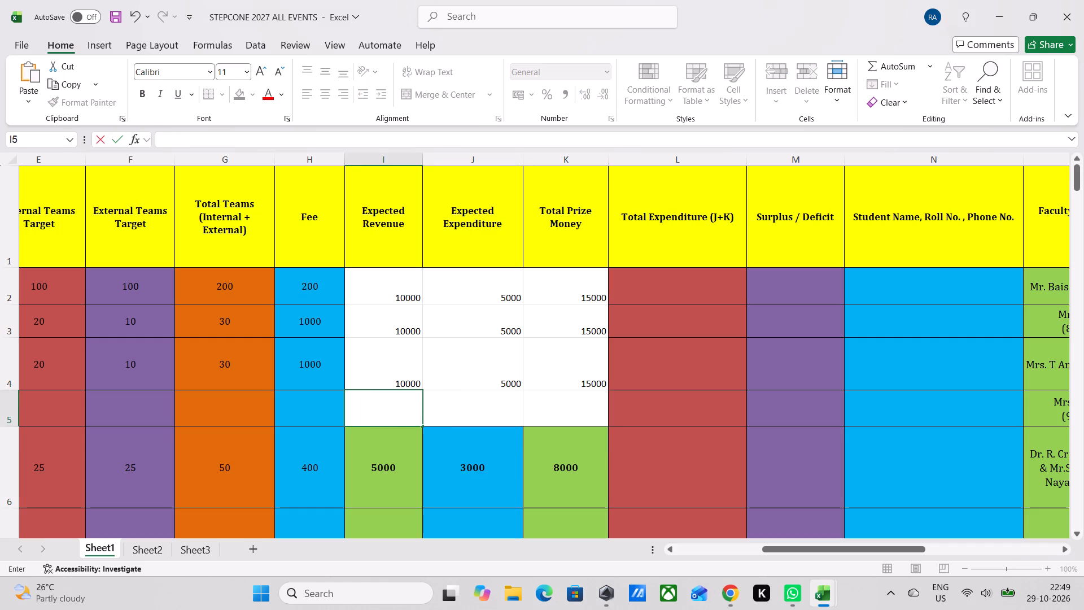
Re-enter row 4's Expected Revenue in I4 as 10000, checking the amount against the STEPCONE 2026 Events Prices & Prizes workbook.
click(413, 381)
key(1)
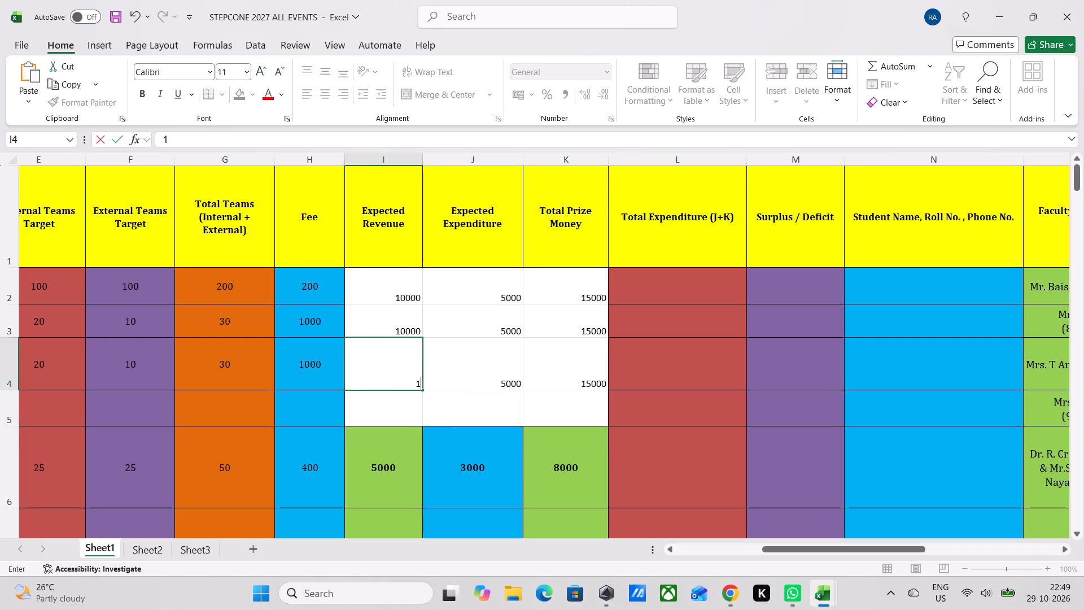
text(000)
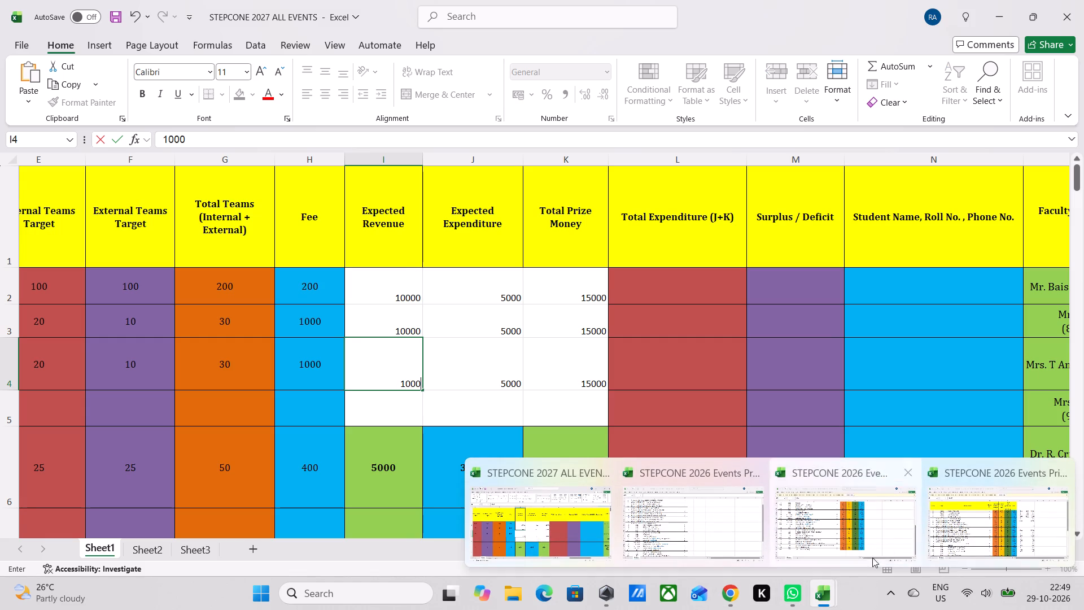
click(945, 545)
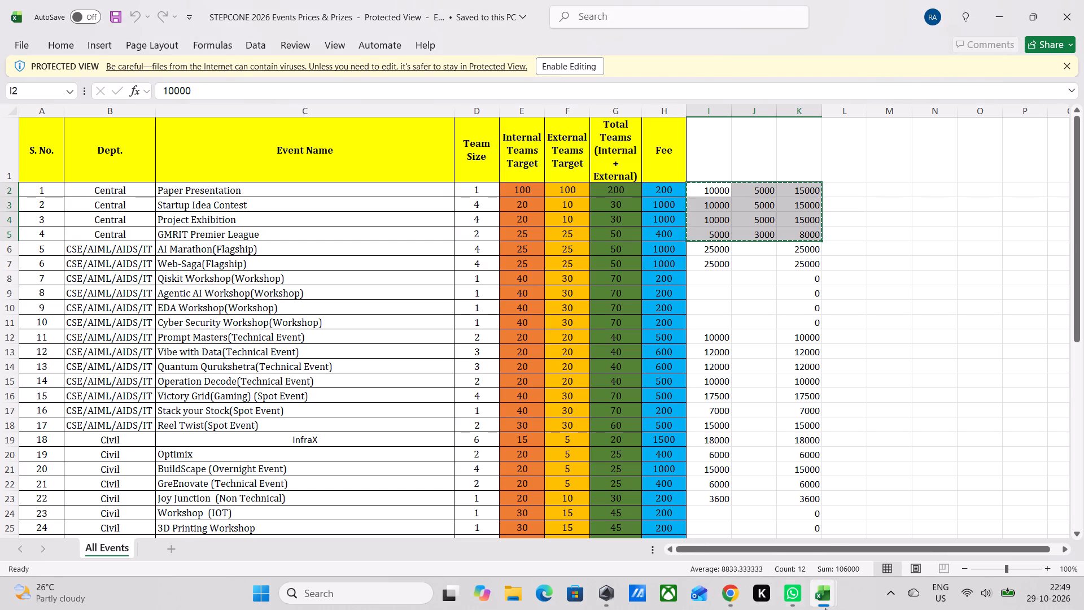
click(591, 506)
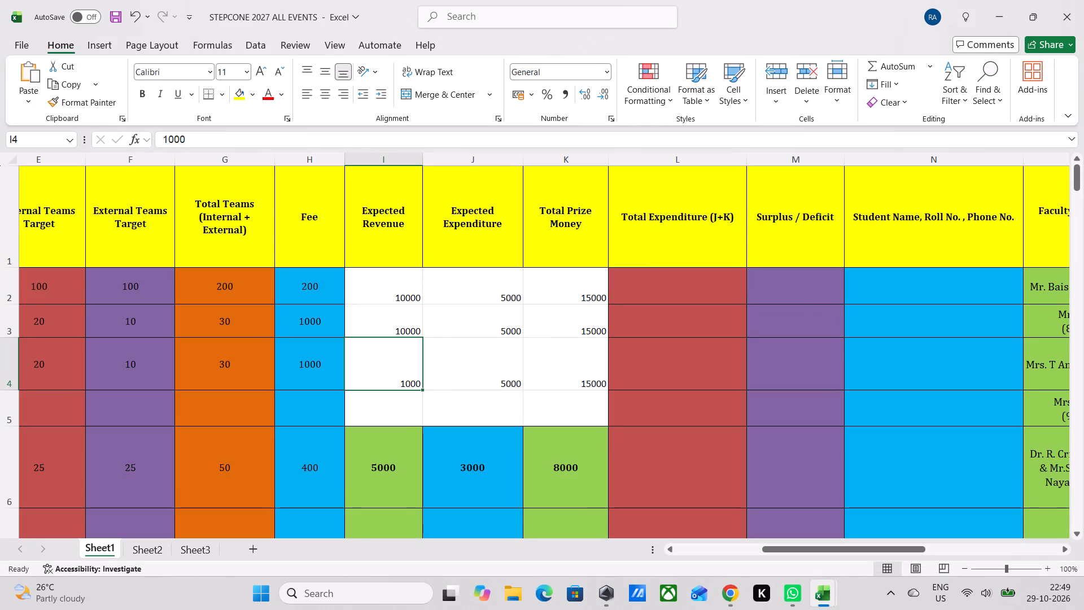
click(408, 371)
key(0)
key(1)
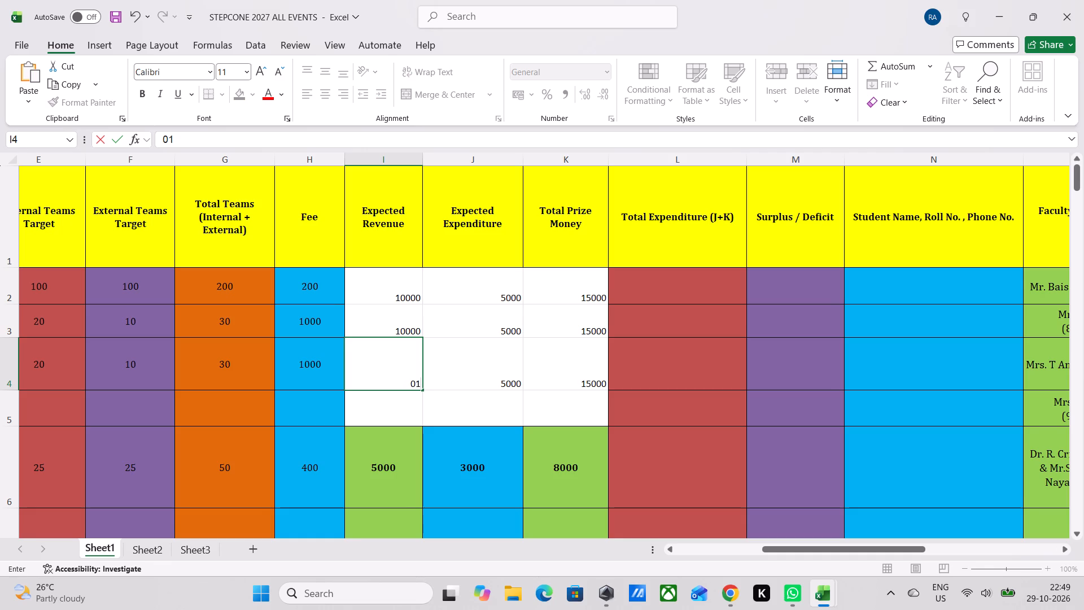
text(00)
key(BackSpace)
key(BackSpace)
key(BackSpace)
key(BackSpace)
key(BackSpace)
key(BackSpace)
key(BackSpace)
key(BackSpace)
key(BackSpace)
key(BackSpace)
key(BackSpace)
key(BackSpace)
key(1)
key(0)
text(000)
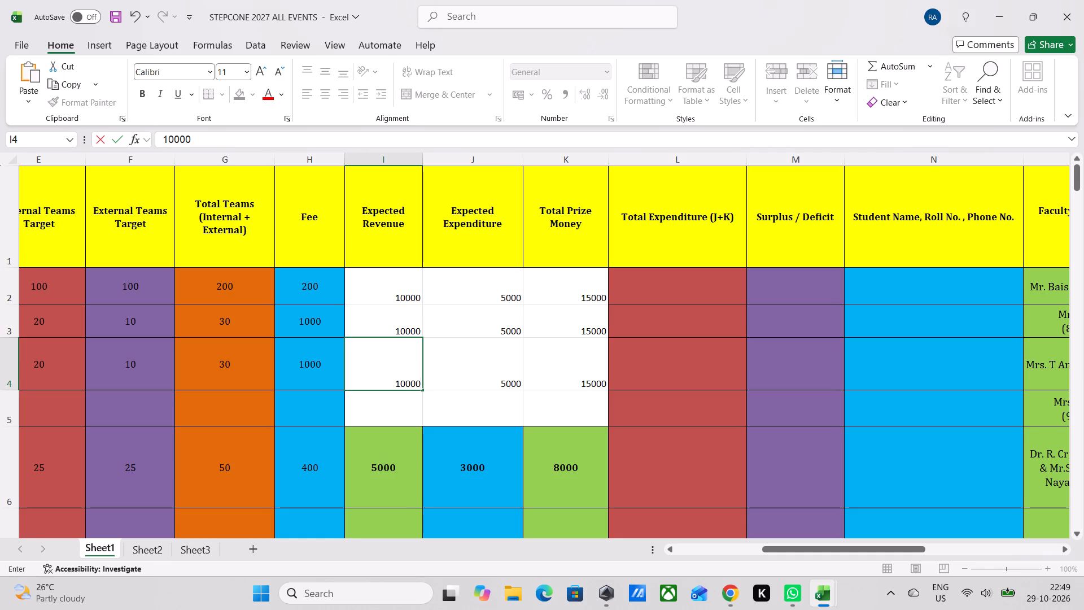
click(572, 380)
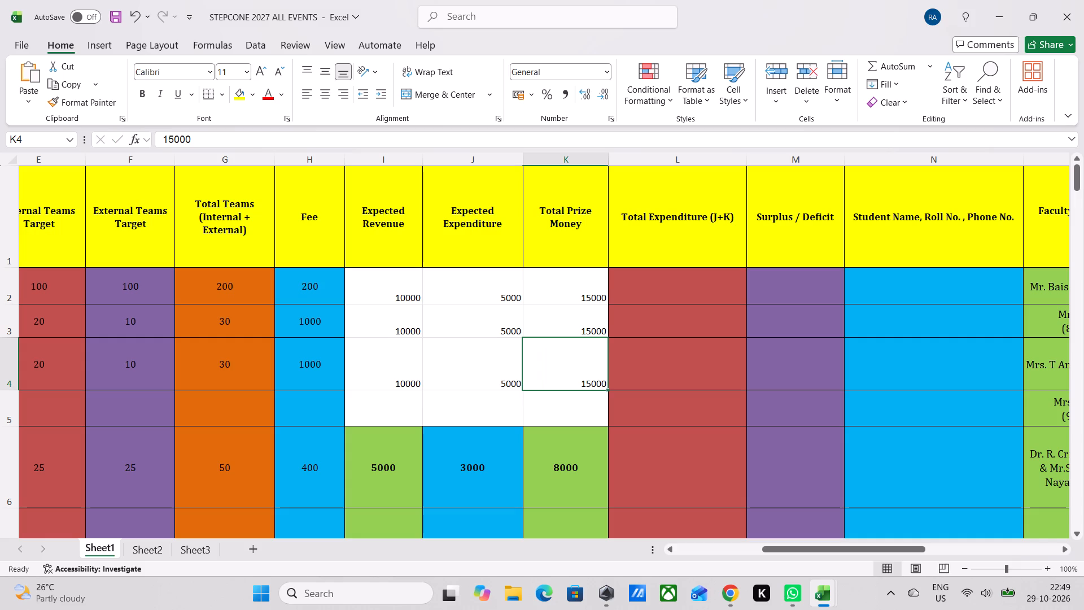
scroll(647, 457, down, 3)
scroll(648, 457, up, 3)
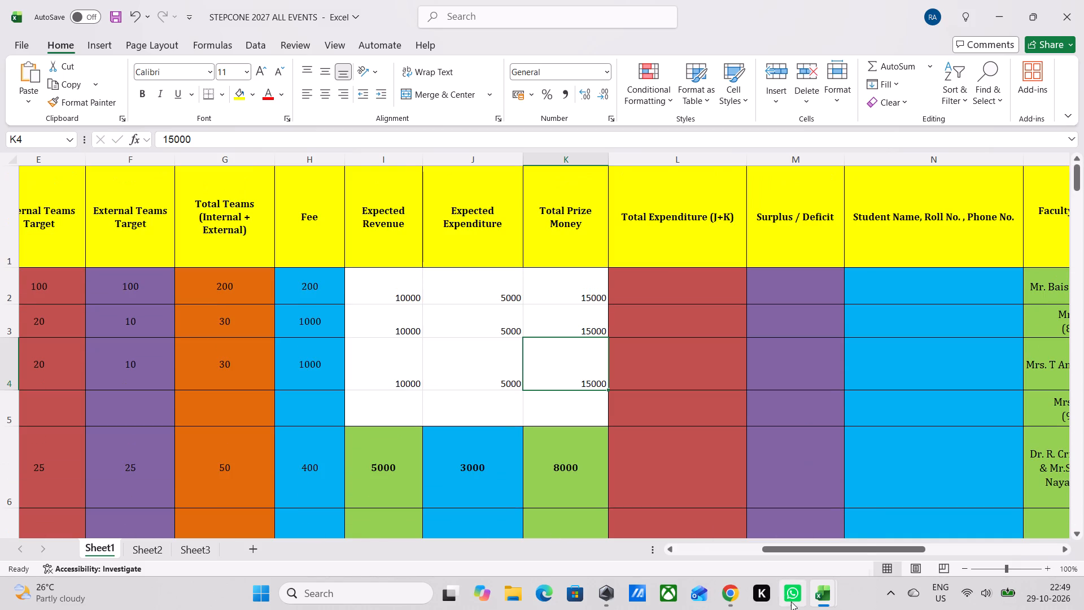
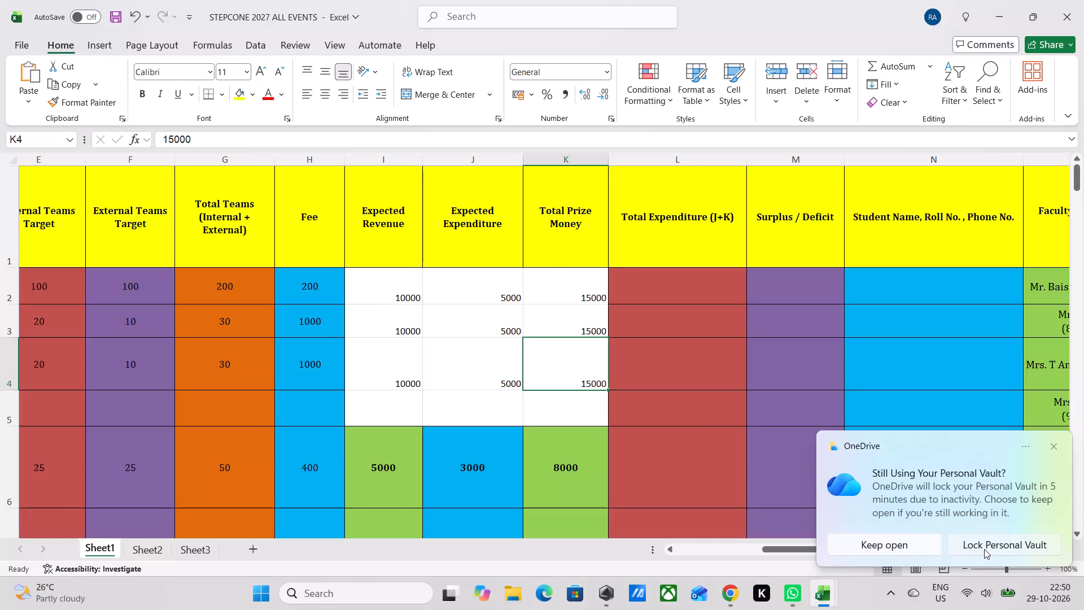
Lock the OneDrive Personal Vault in response to the inactivity reminder and dismiss the notification.
click(984, 549)
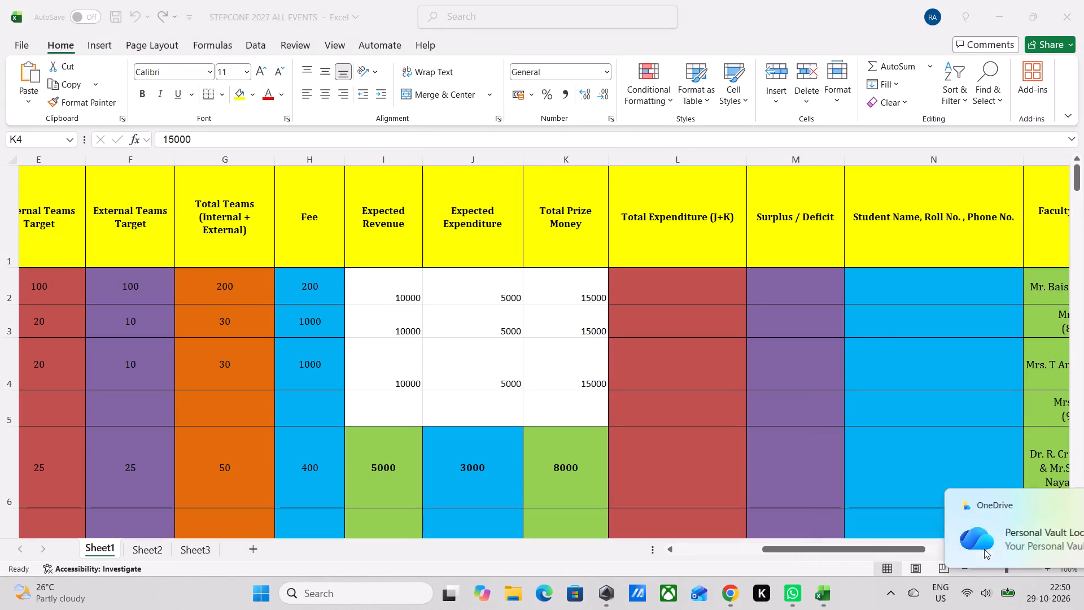
click(956, 543)
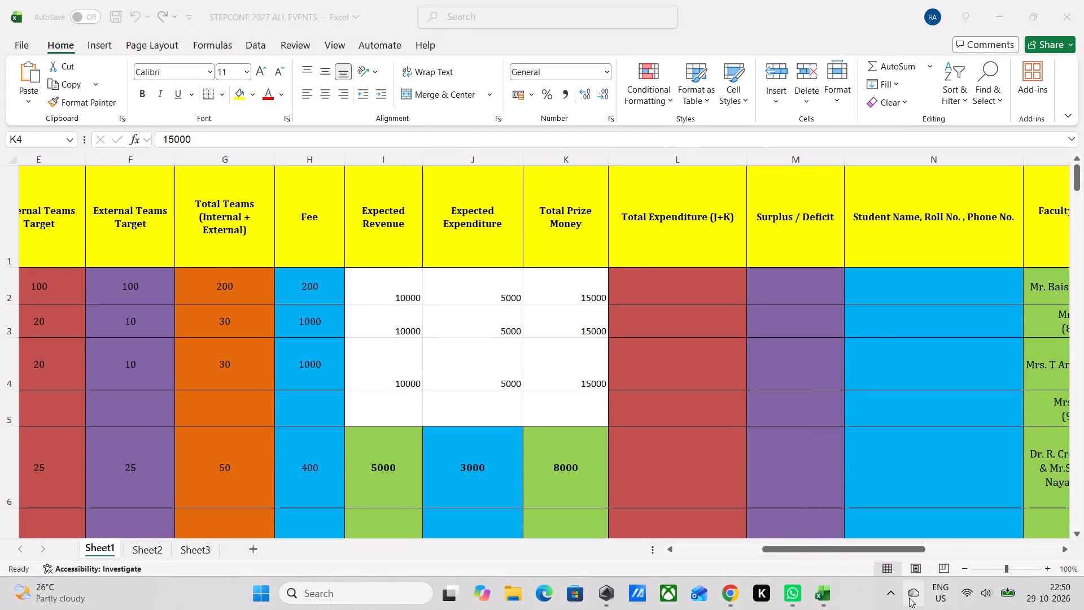
Switch to OneDrive and look through its list of recently uploaded files.
click(909, 598)
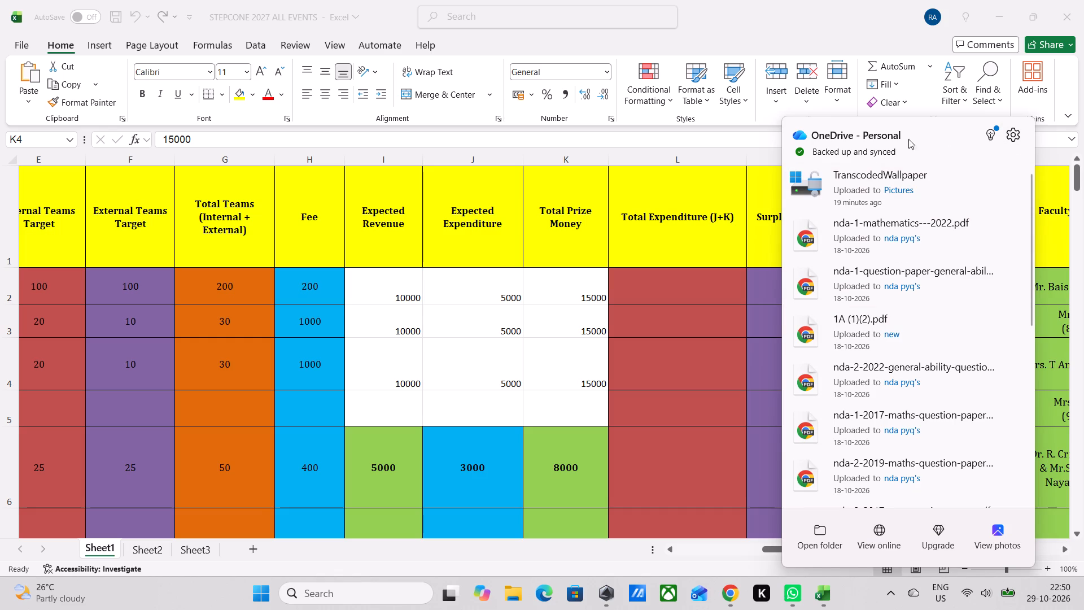
click(879, 185)
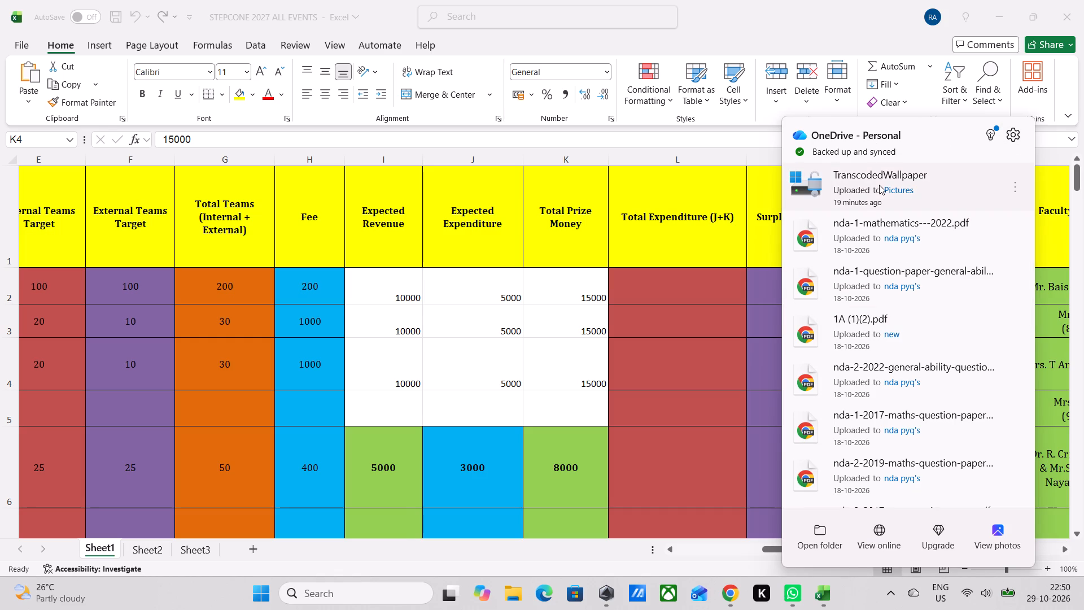
click(948, 184)
scroll(891, 413, down, 10)
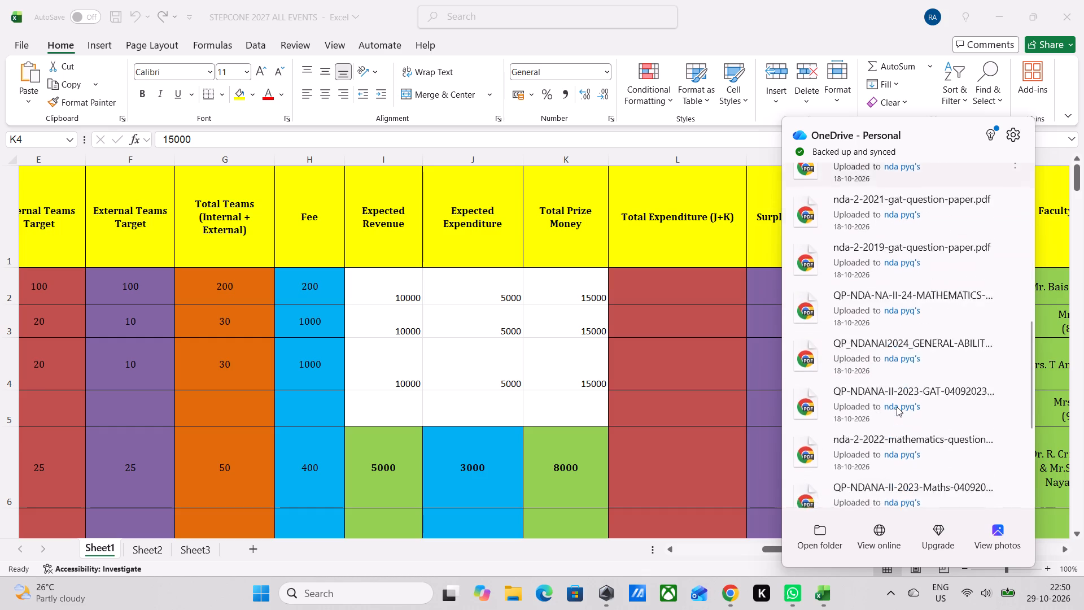
scroll(897, 407, down, 17)
scroll(898, 407, up, 15)
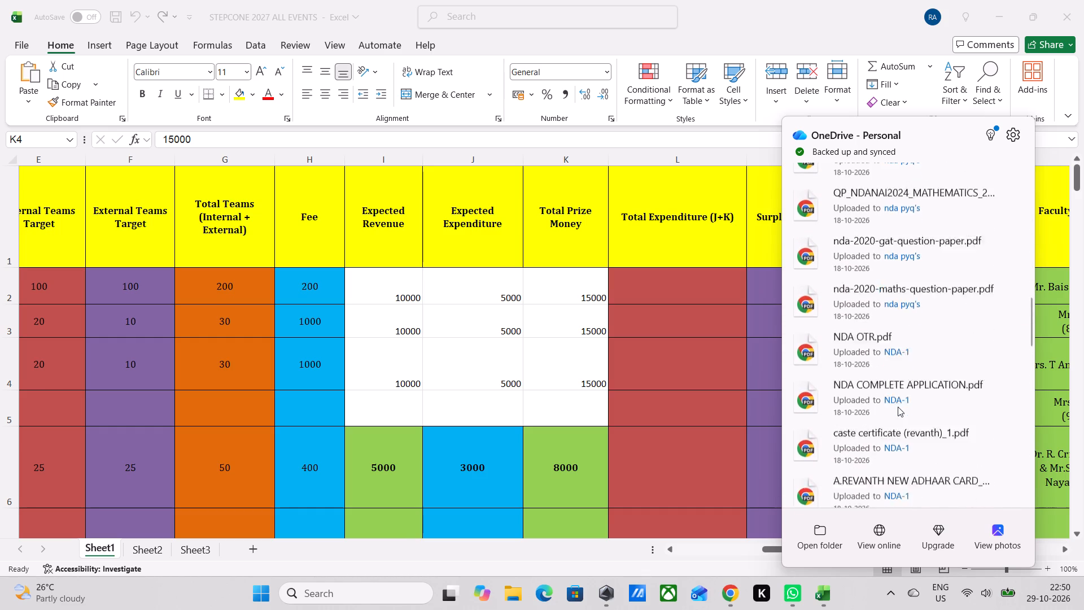
scroll(898, 407, up, 8)
Open the personal OneDrive folder in File Explorer and select the Personal Vault shortcut.
click(818, 528)
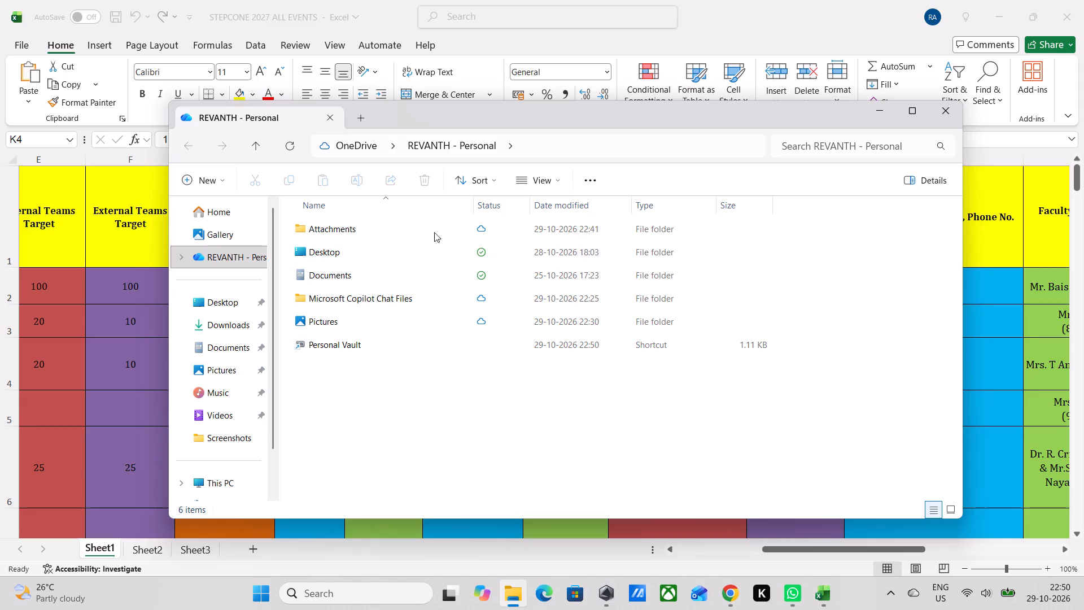
click(406, 338)
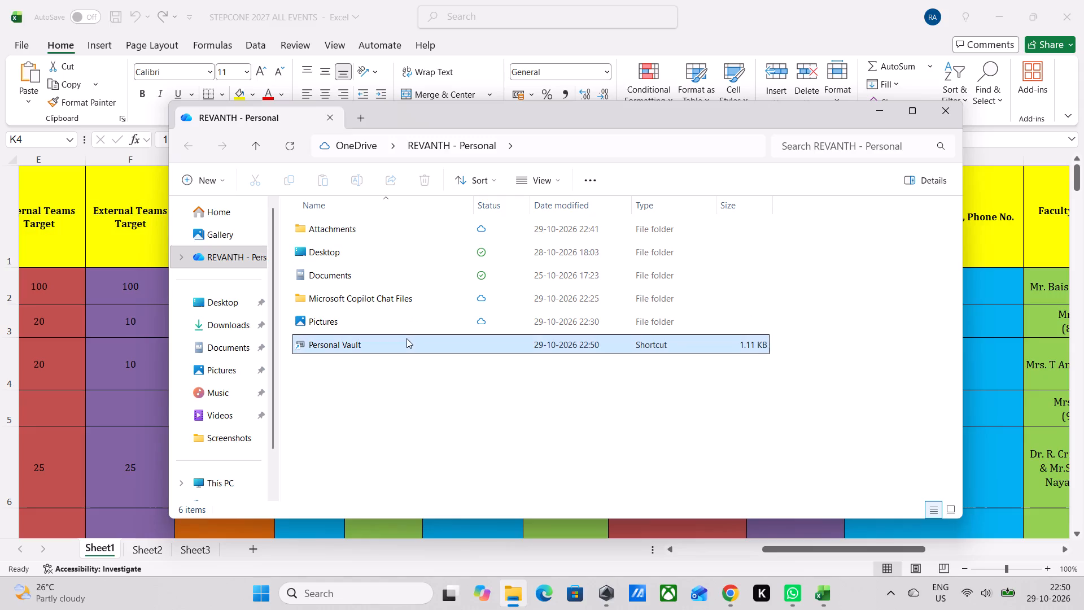
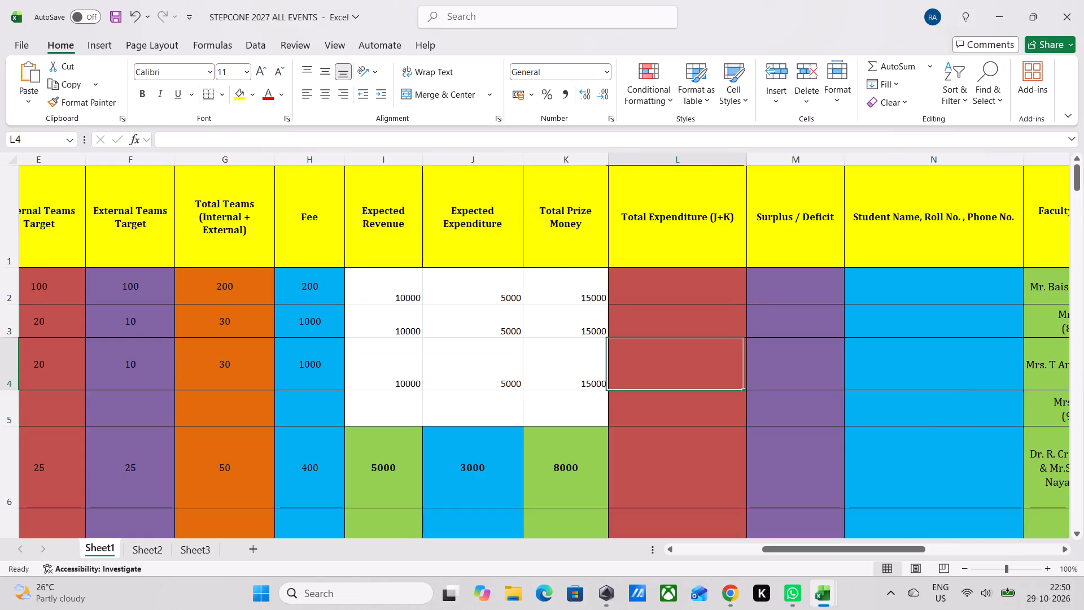
Examine the Central event rows across the Total Expenditure, Surplus / Deficit, student details and faculty columns of the 2027 sheet.
click(680, 290)
click(698, 328)
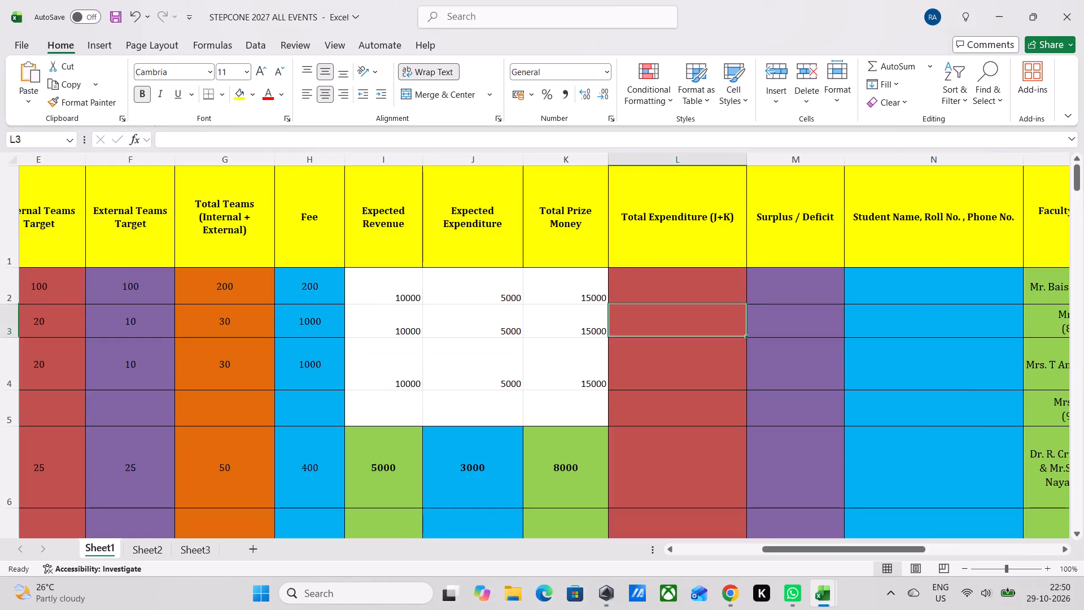
scroll(808, 329, down, 3)
scroll(809, 329, up, 4)
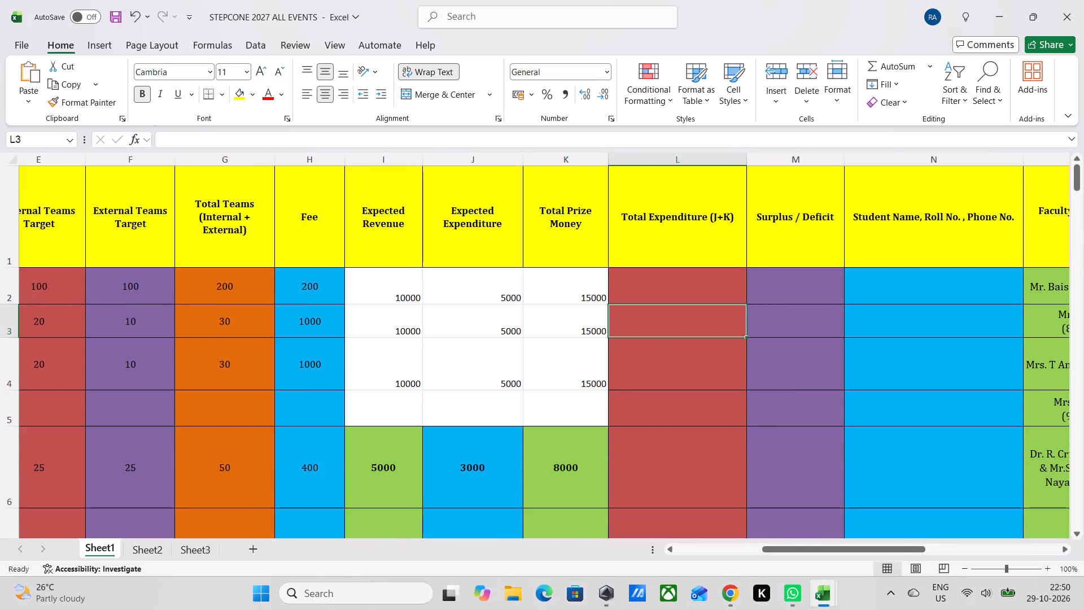
drag(895, 550, 923, 544)
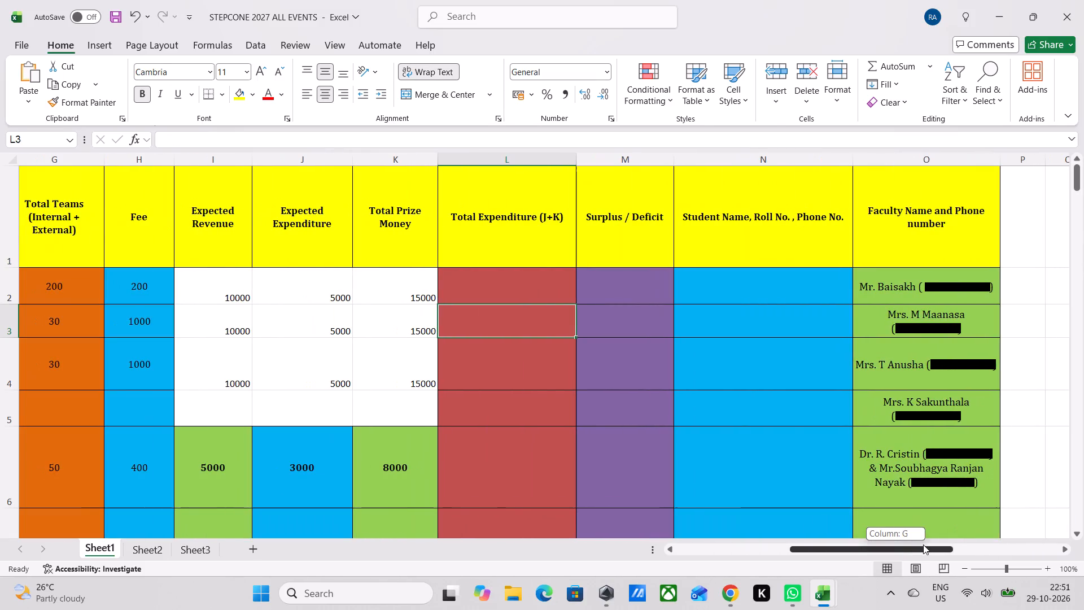
drag(923, 544, 921, 544)
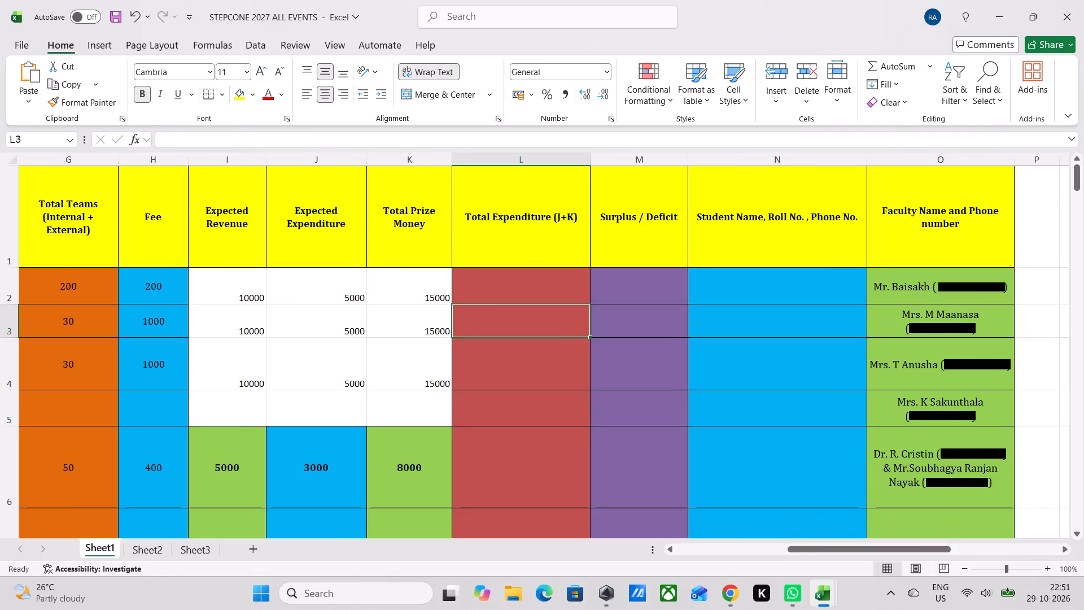
click(753, 290)
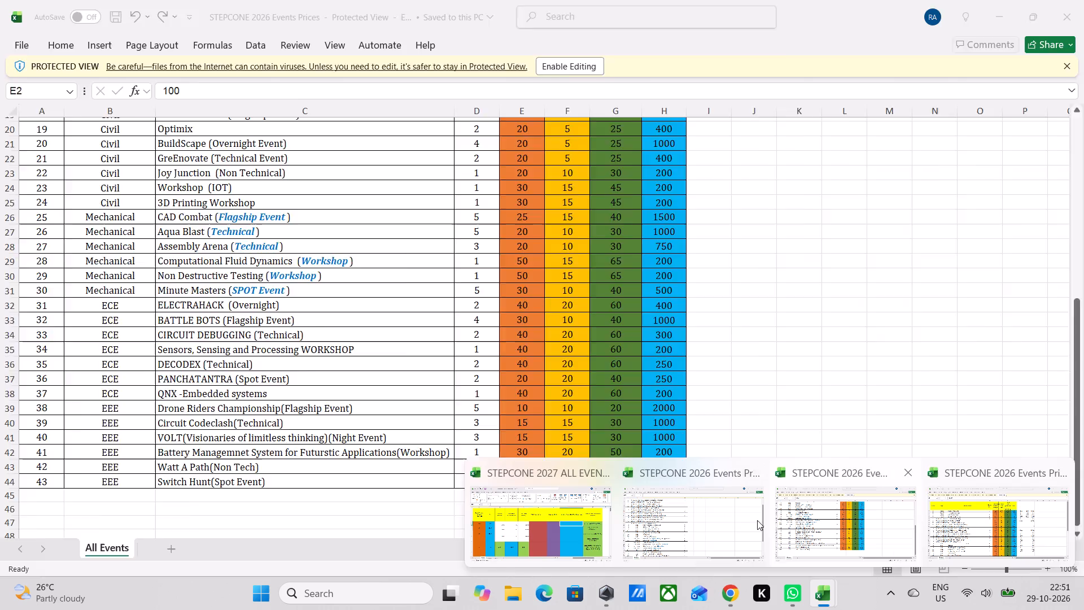
Switch to the STEPCONE 2026 Events Press workbook and look through its All Events list for details matching the 2027 columns.
click(731, 514)
scroll(676, 367, up, 9)
scroll(676, 367, down, 6)
scroll(676, 367, up, 7)
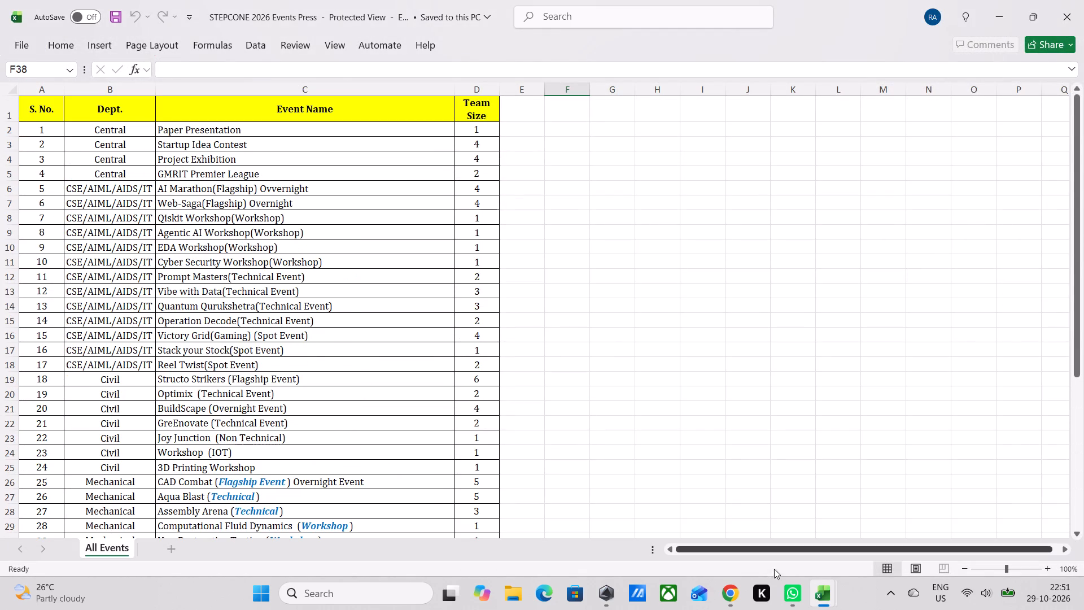
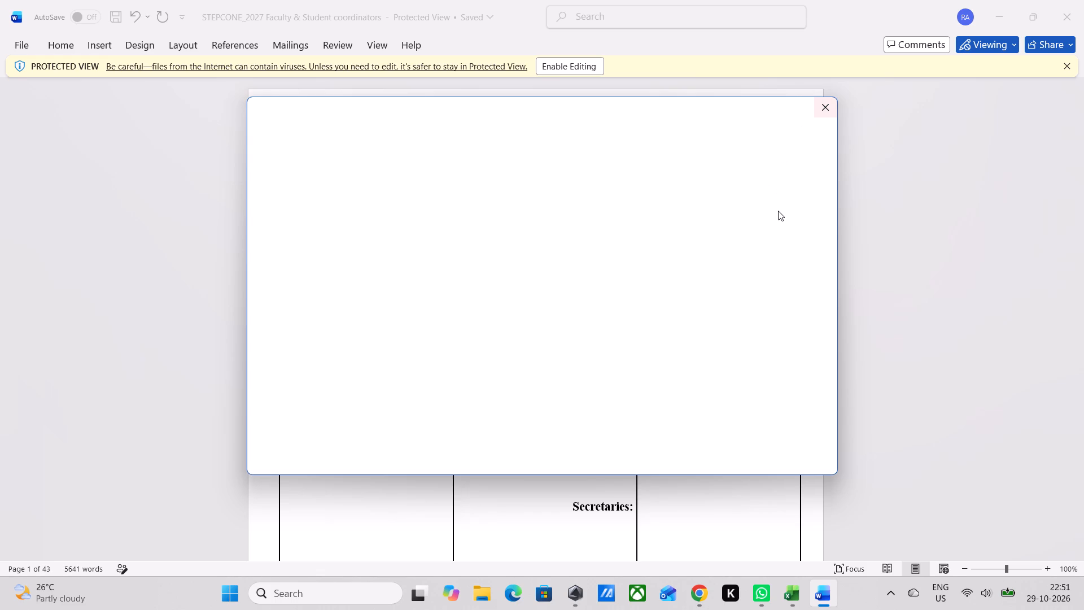
Dismiss the blank pop-up, enable editing of the STEPCONE_2027 Faculty & Student coordinators document and close the product notice.
click(832, 112)
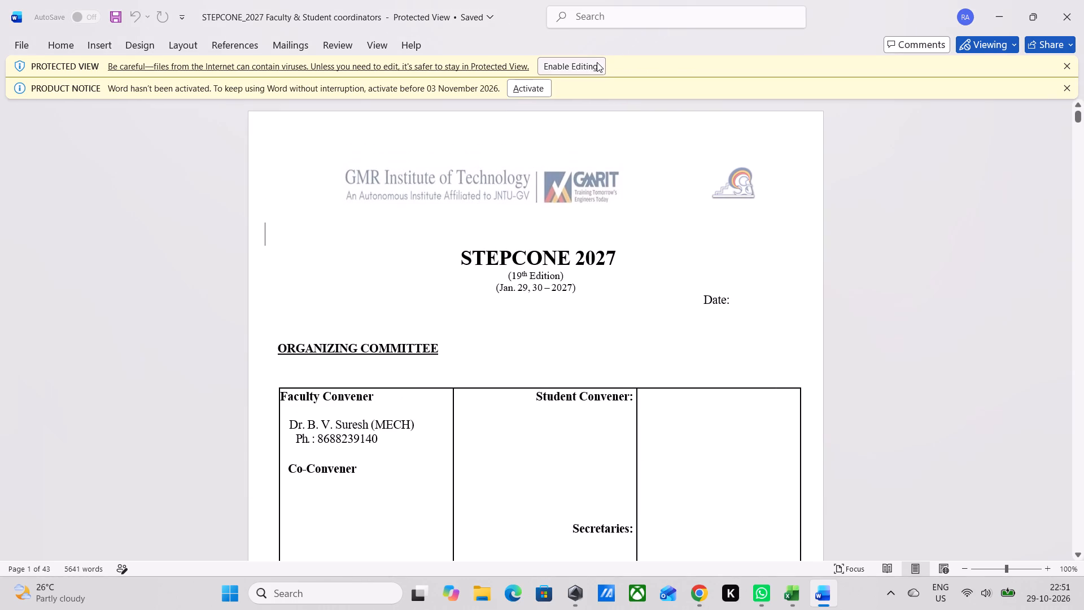
click(597, 62)
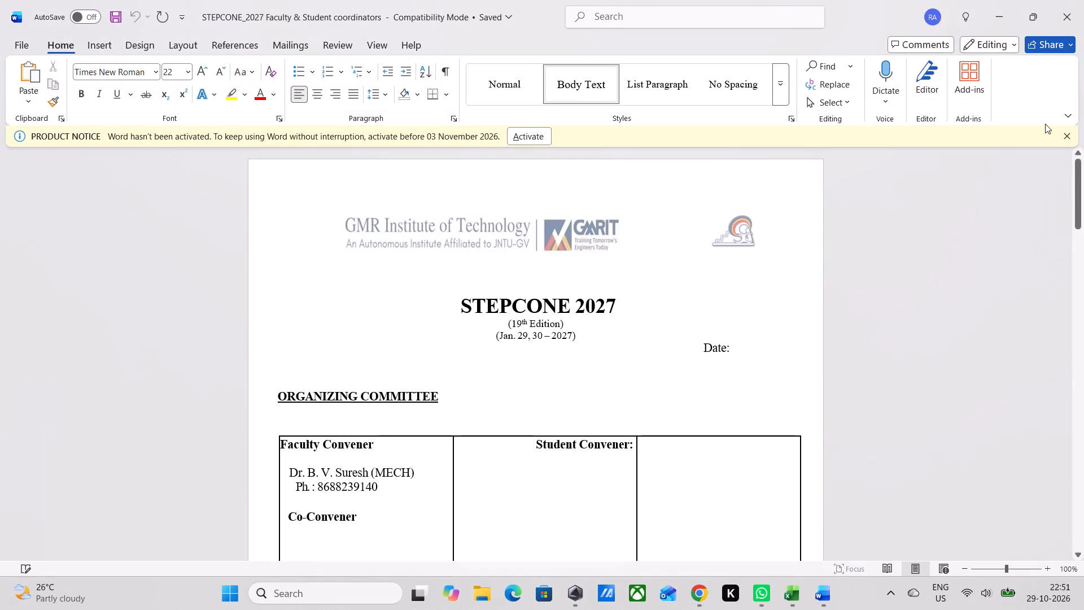
click(1064, 133)
Look through the Organizing Committee table and the Department Faculty SPOCs table at the start of the document.
scroll(626, 312, down, 6)
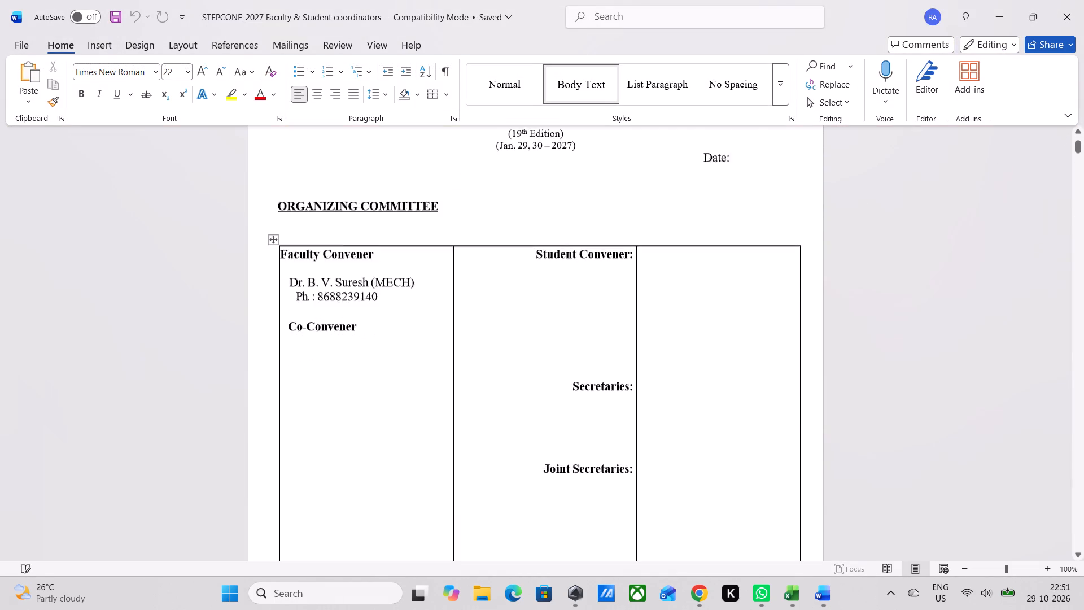
scroll(626, 312, down, 6)
scroll(626, 312, up, 5)
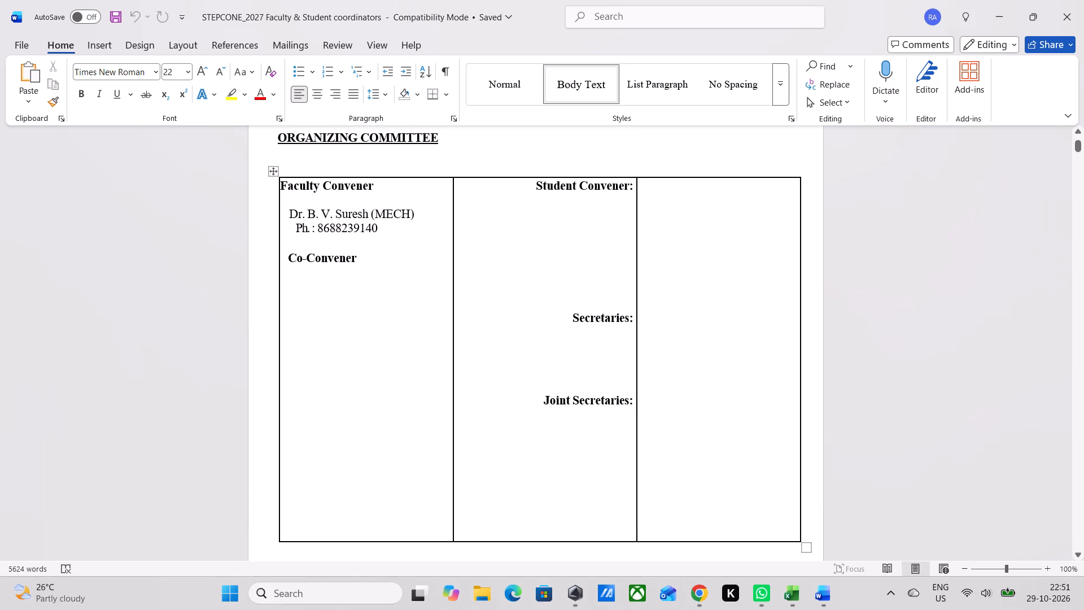
scroll(624, 313, down, 10)
scroll(624, 313, down, 16)
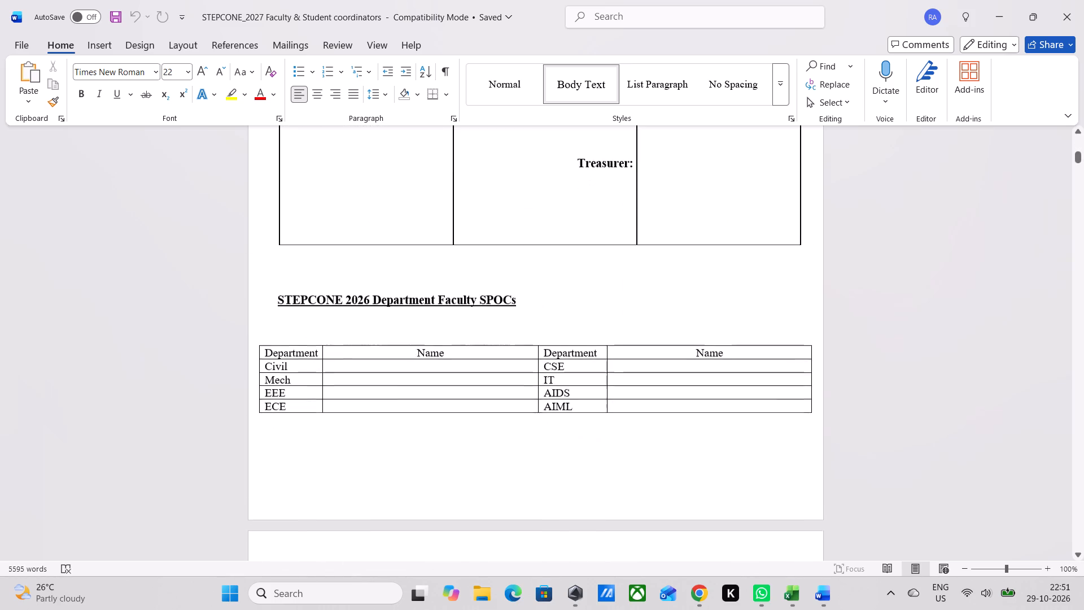
scroll(624, 314, down, 6)
scroll(624, 314, up, 10)
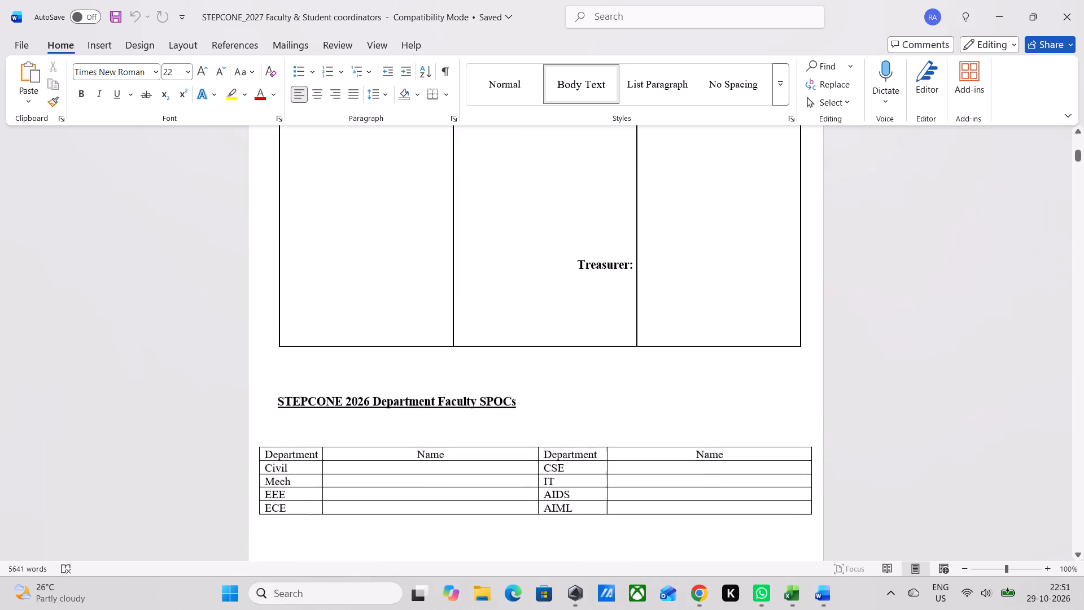
scroll(624, 314, up, 20)
scroll(624, 314, up, 5)
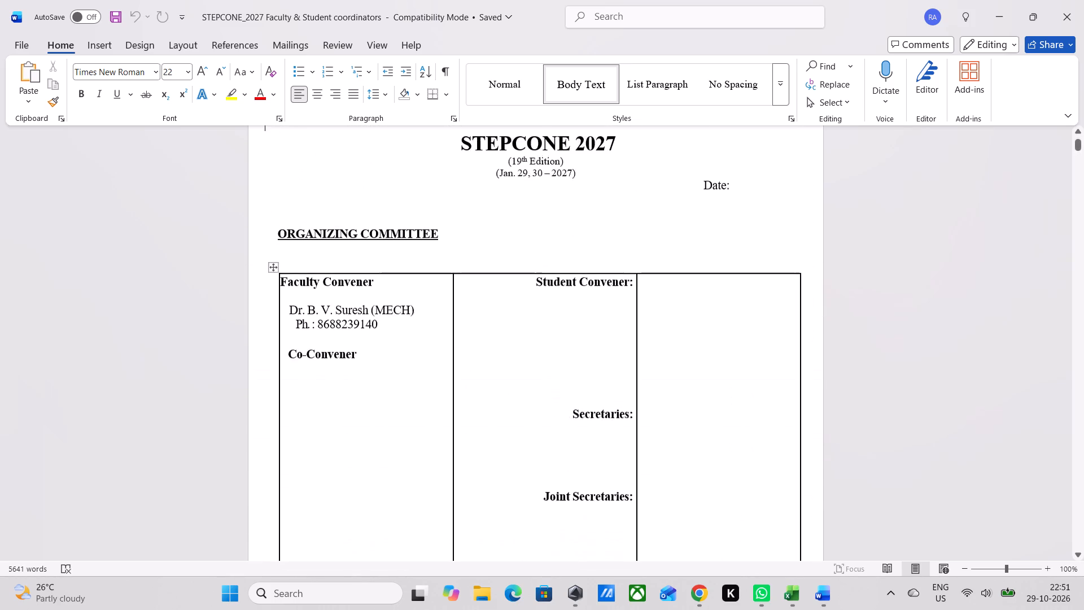
scroll(624, 314, up, 5)
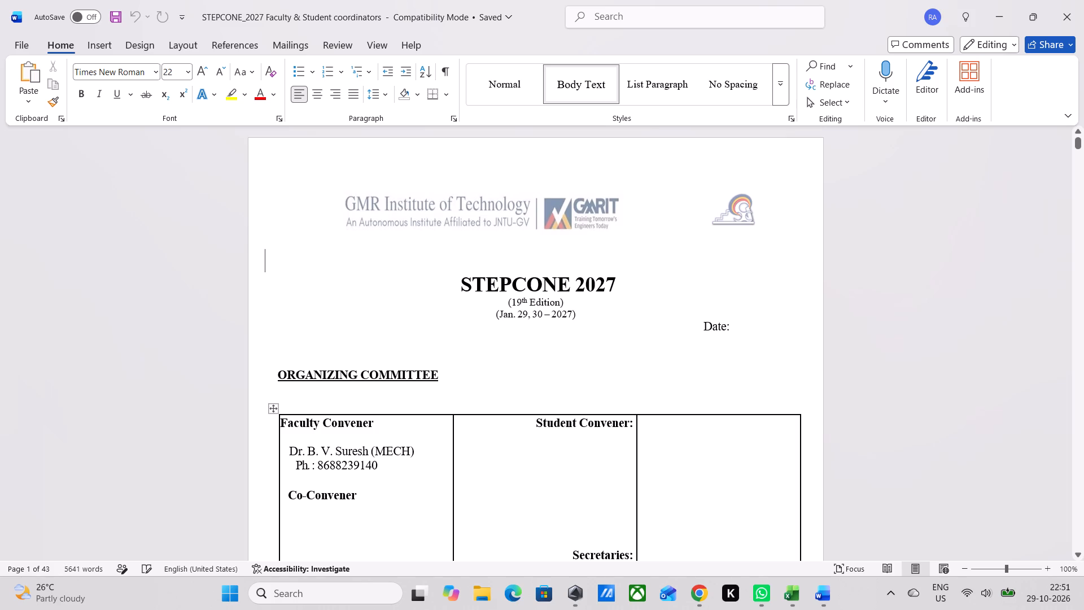
Place the text cursor on the blank line under Student Convener in the Organizing Committee table.
scroll(565, 433, down, 7)
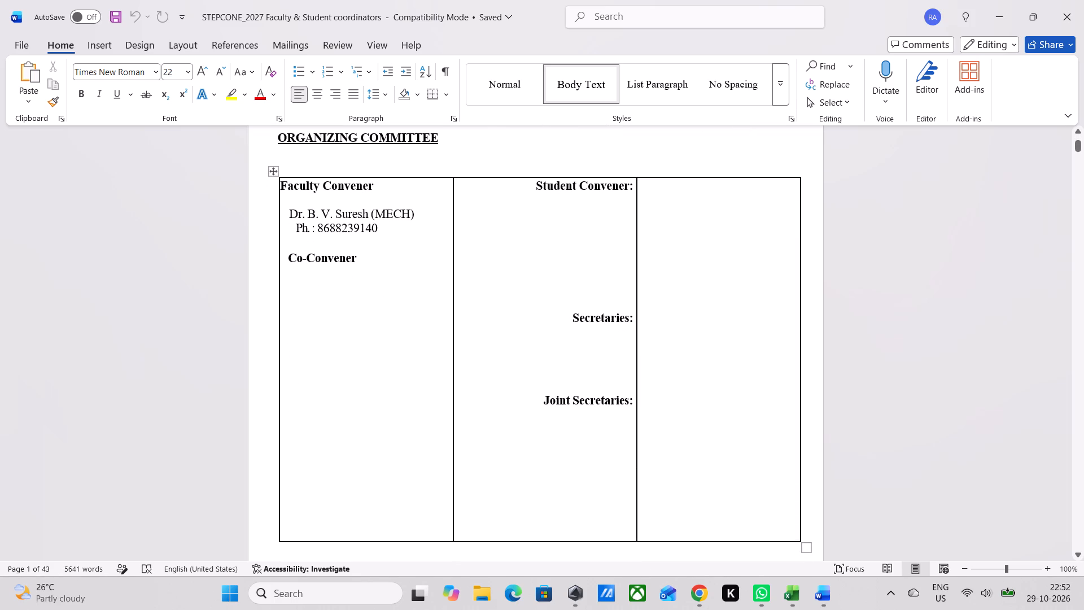
click(616, 202)
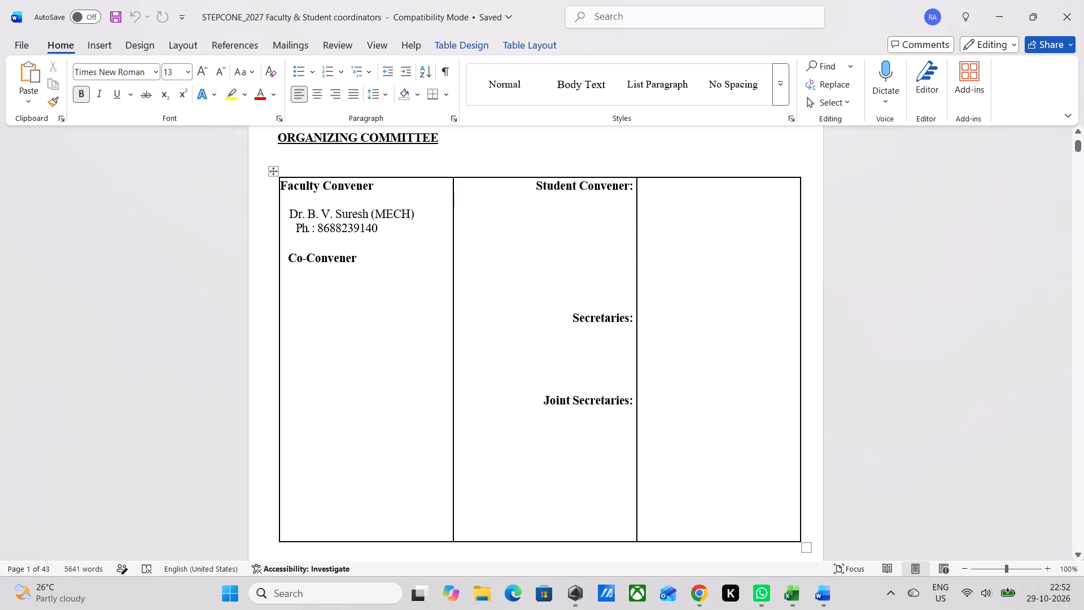
click(532, 218)
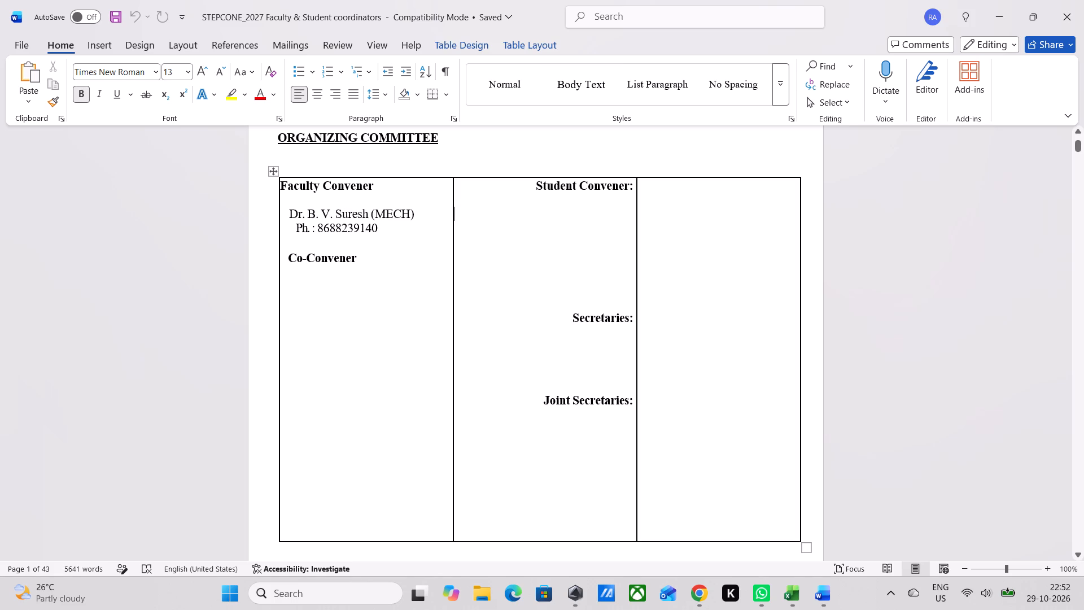
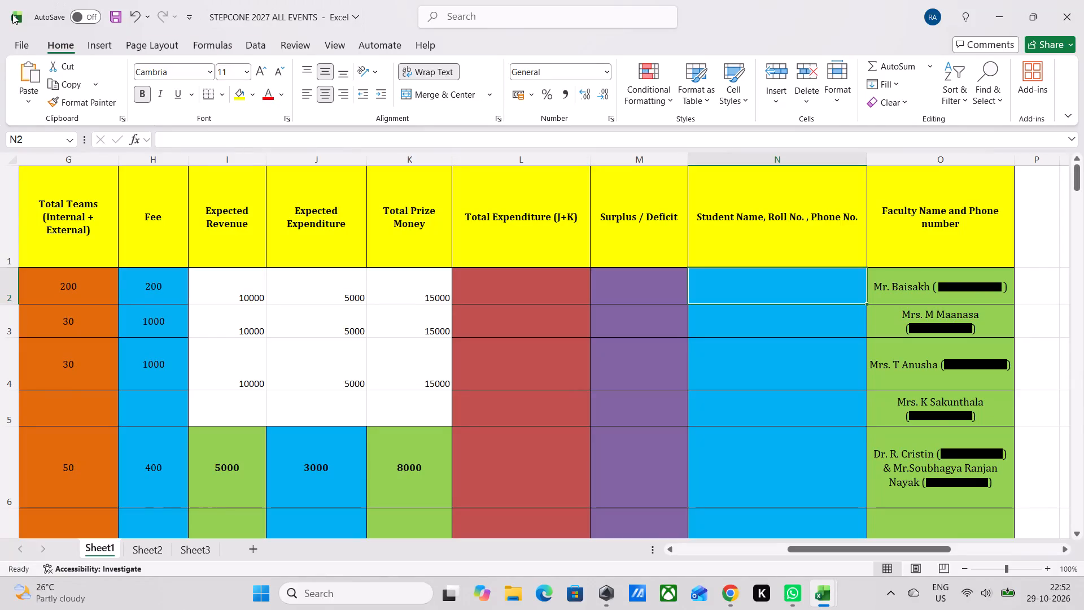
Bring up the Save As options for the STEPCONE 2027 ALL EVENTS workbook in Excel.
click(18, 43)
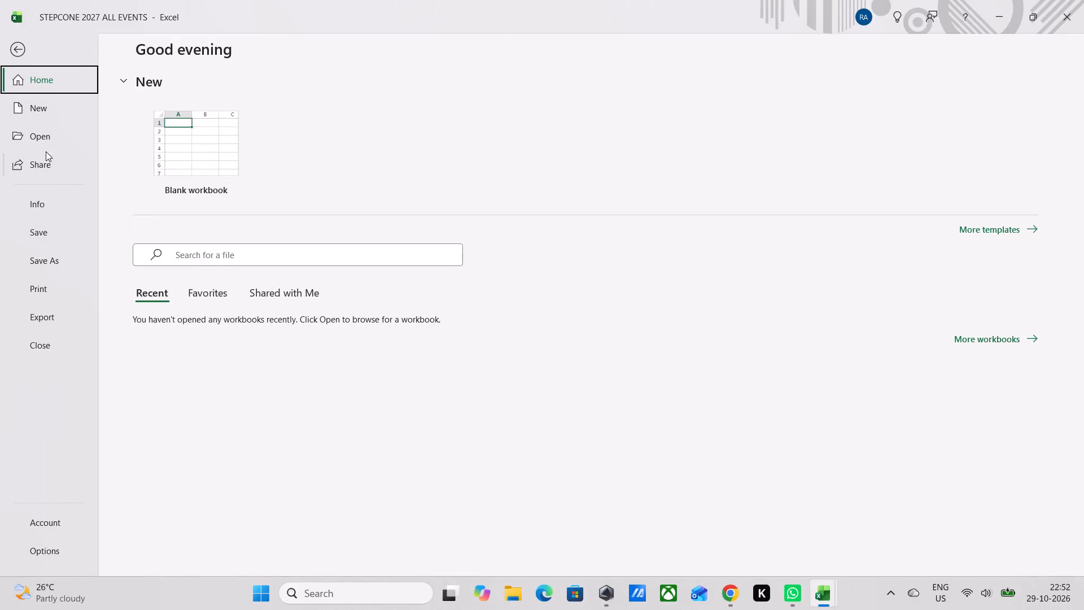
click(46, 256)
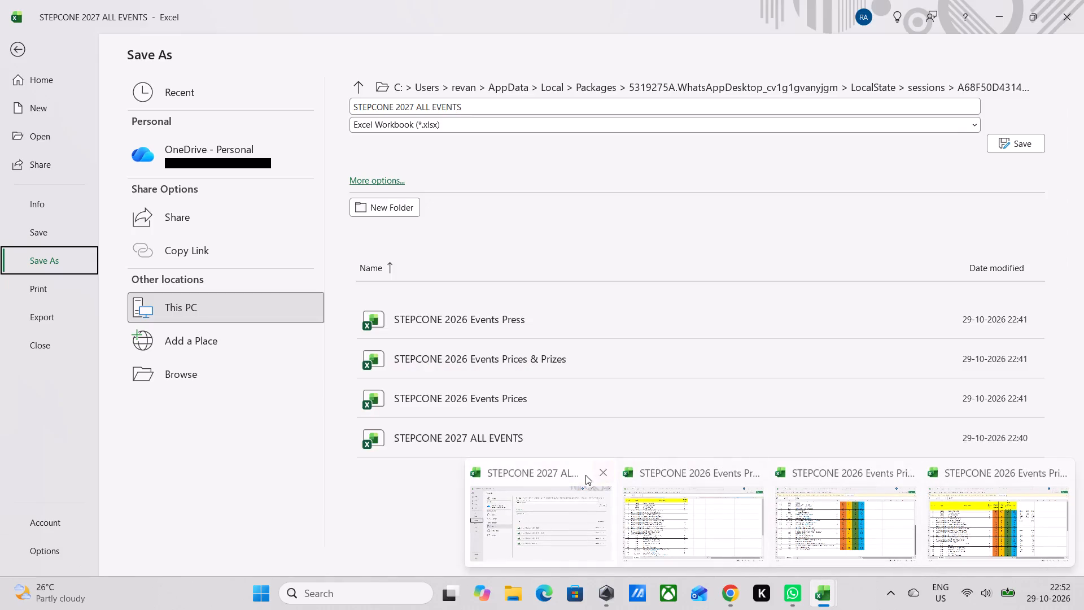
Close the three open STEPCONE 2026 Events workbooks, leaving the STEPCONE 2027 ALL EVENTS workbook open.
click(757, 476)
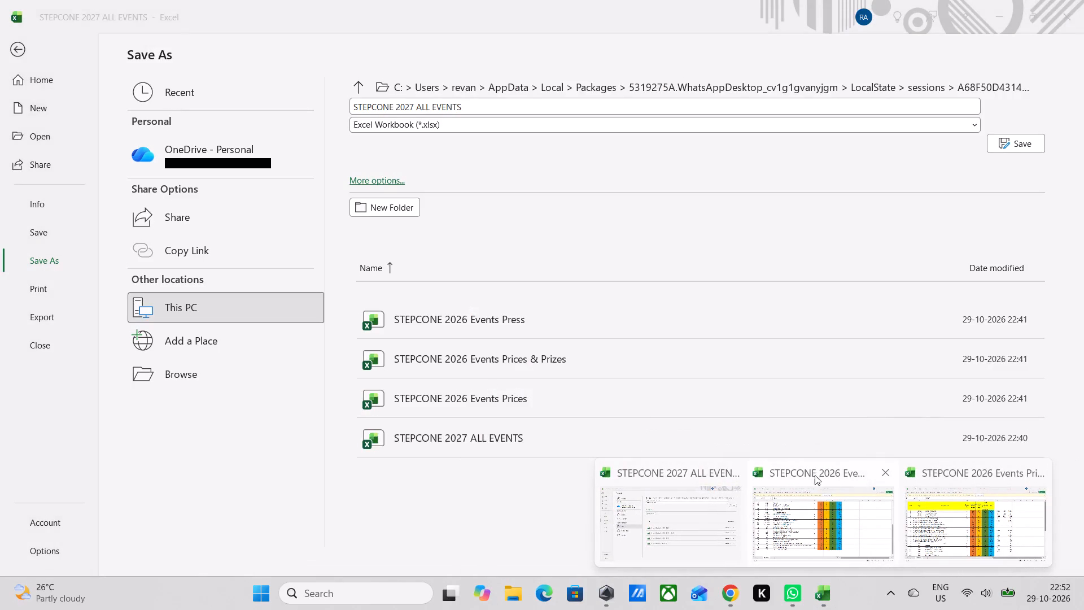
click(883, 477)
click(956, 473)
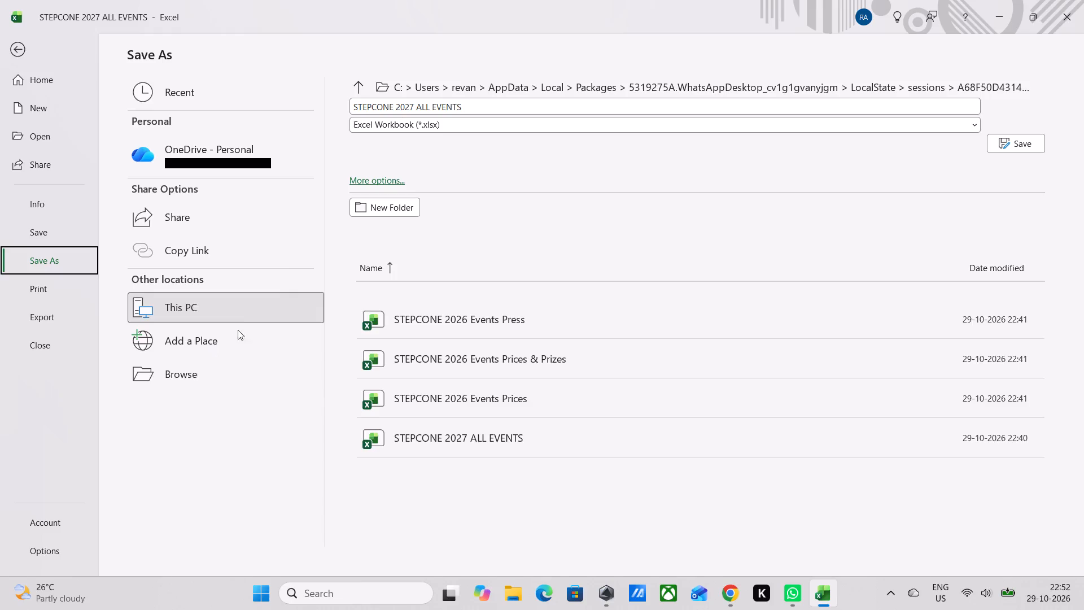
Save the workbook to the Desktop folder as an Excel Workbook named STEPCONE 2027 ALL EVENTS_2.0 and dismiss the AutoSave notice.
click(283, 304)
double_click(283, 304)
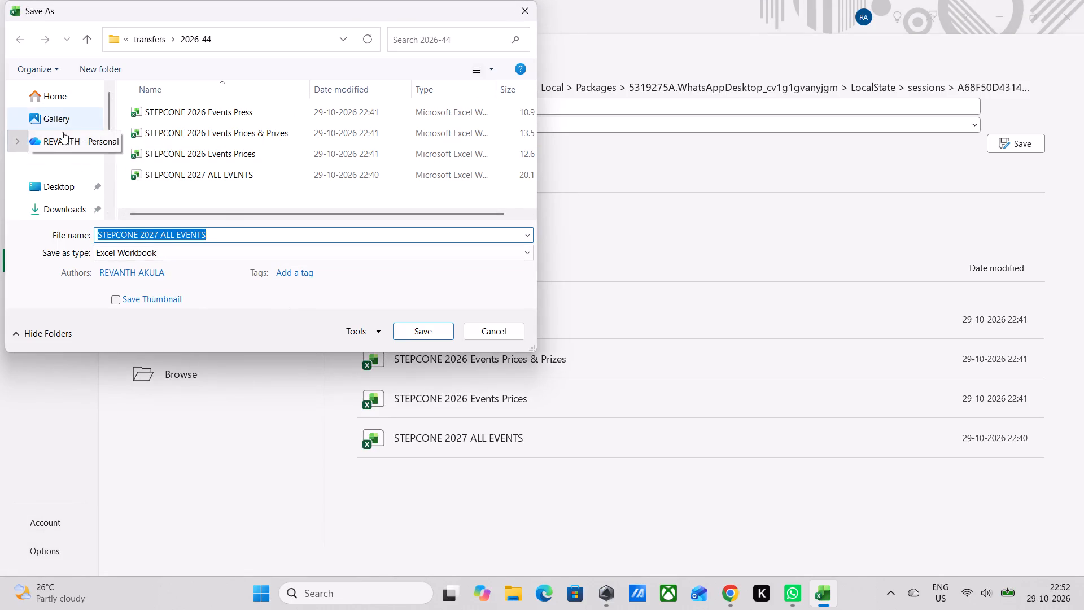
click(54, 182)
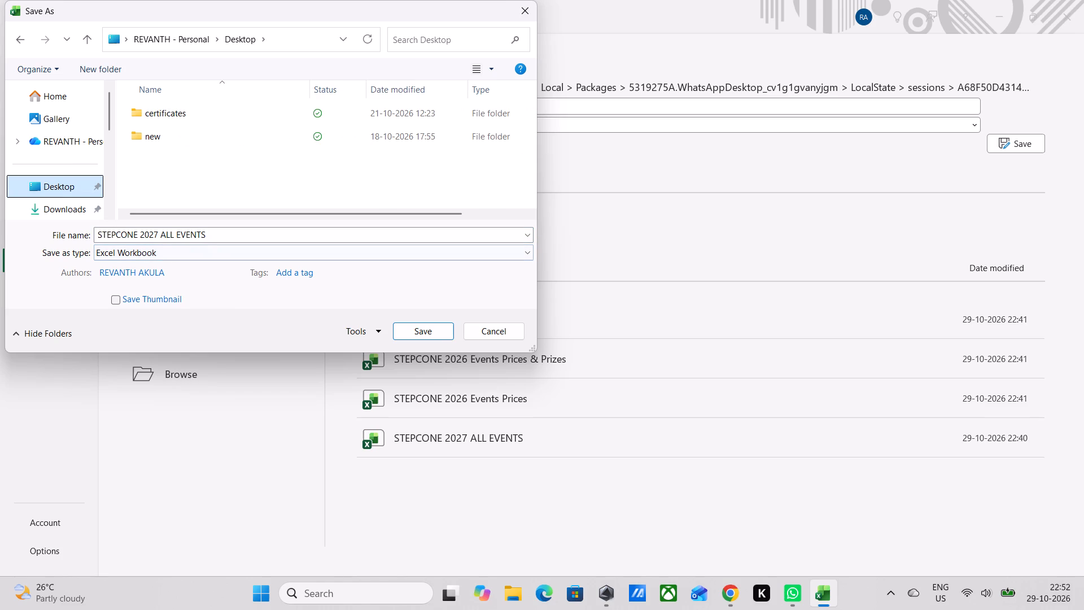
click(222, 237)
click(222, 237)
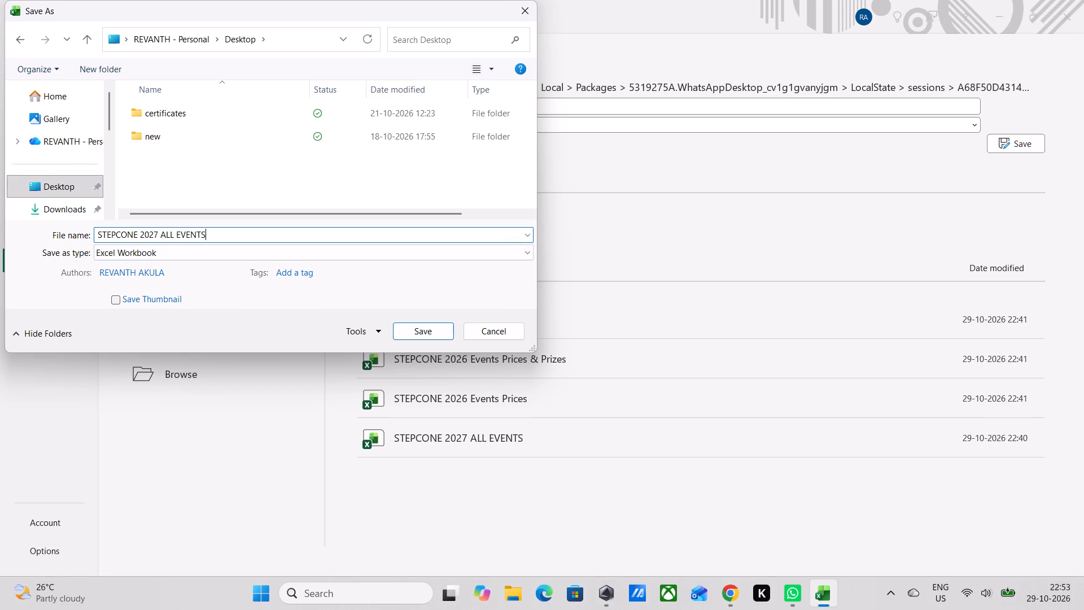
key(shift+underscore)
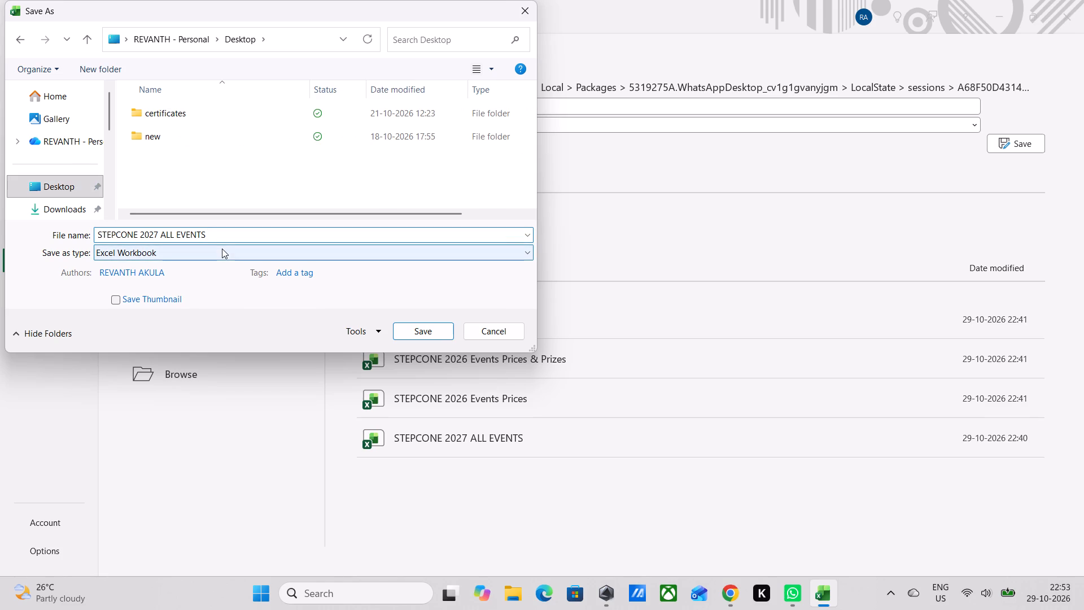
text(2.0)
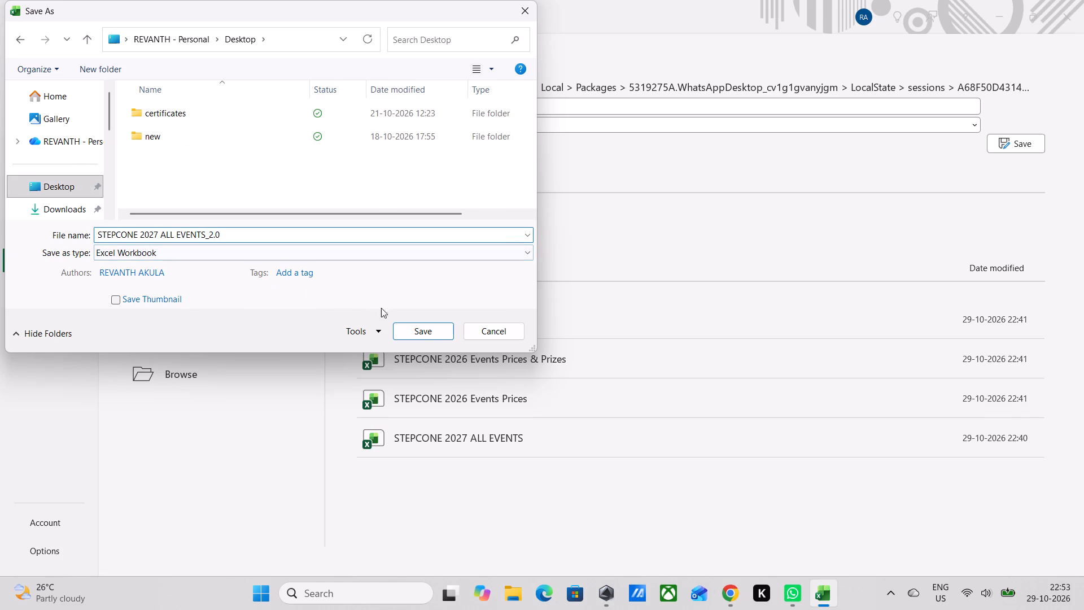
click(422, 332)
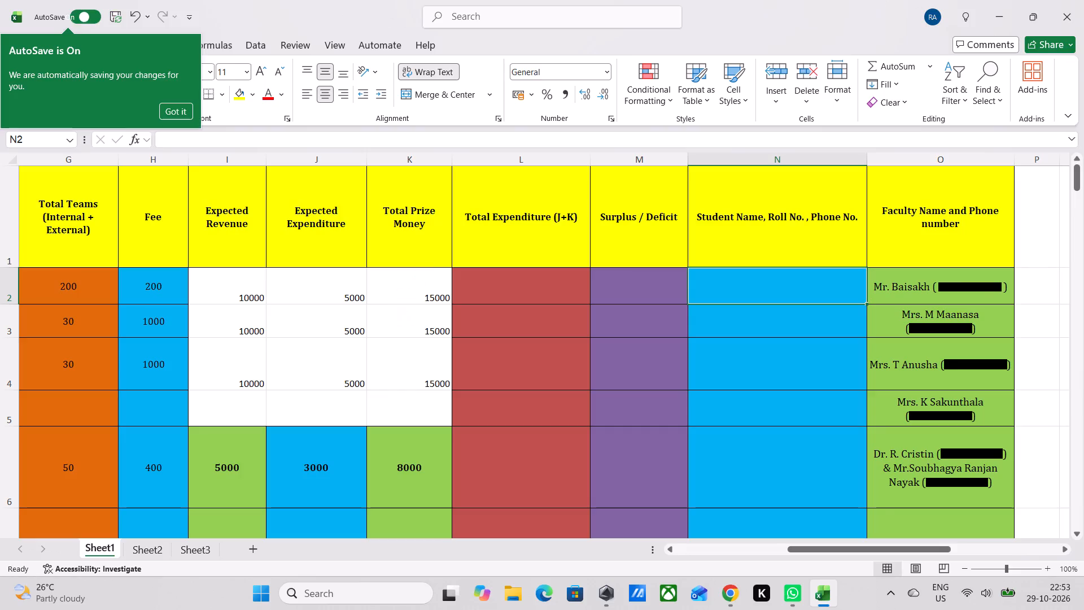
click(173, 110)
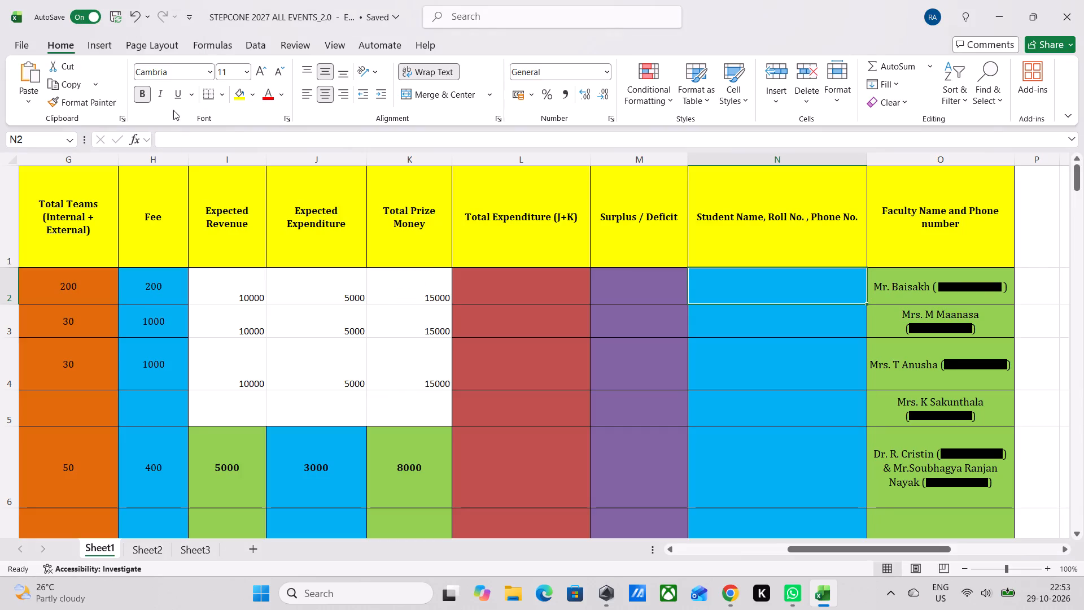